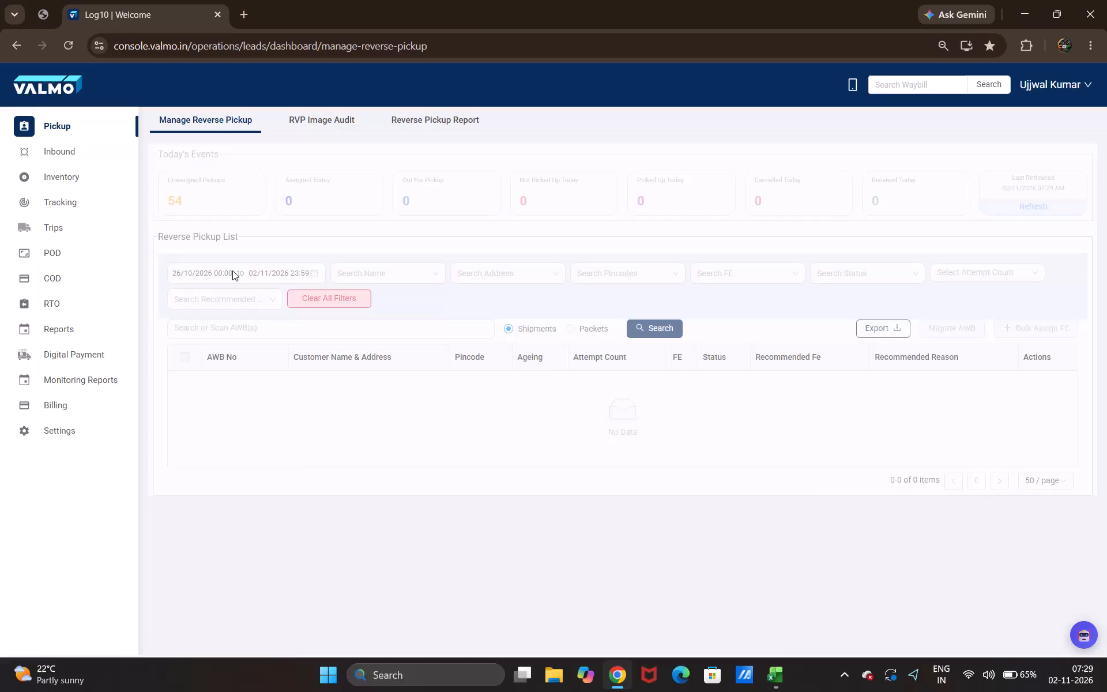
{"action": "scroll", "coordinate": [695, 473], "scroll_direction": "down", "scroll_amount": 5}
{"action": "scroll", "coordinate": [694, 480], "scroll_direction": "up", "scroll_amount": 1}
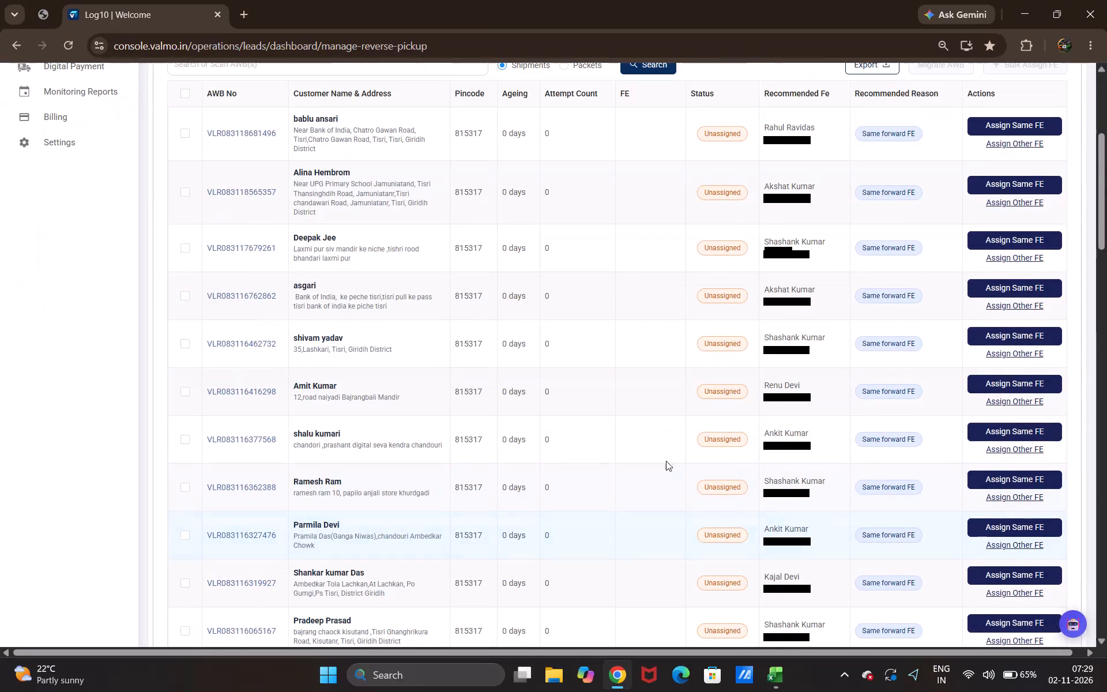
{"action": "scroll", "coordinate": [654, 441], "scroll_direction": "up", "scroll_amount": 3}
{"action": "scroll", "coordinate": [624, 404], "scroll_direction": "down", "scroll_amount": 1}
{"action": "scroll", "coordinate": [552, 310], "scroll_direction": "down", "scroll_amount": 1}
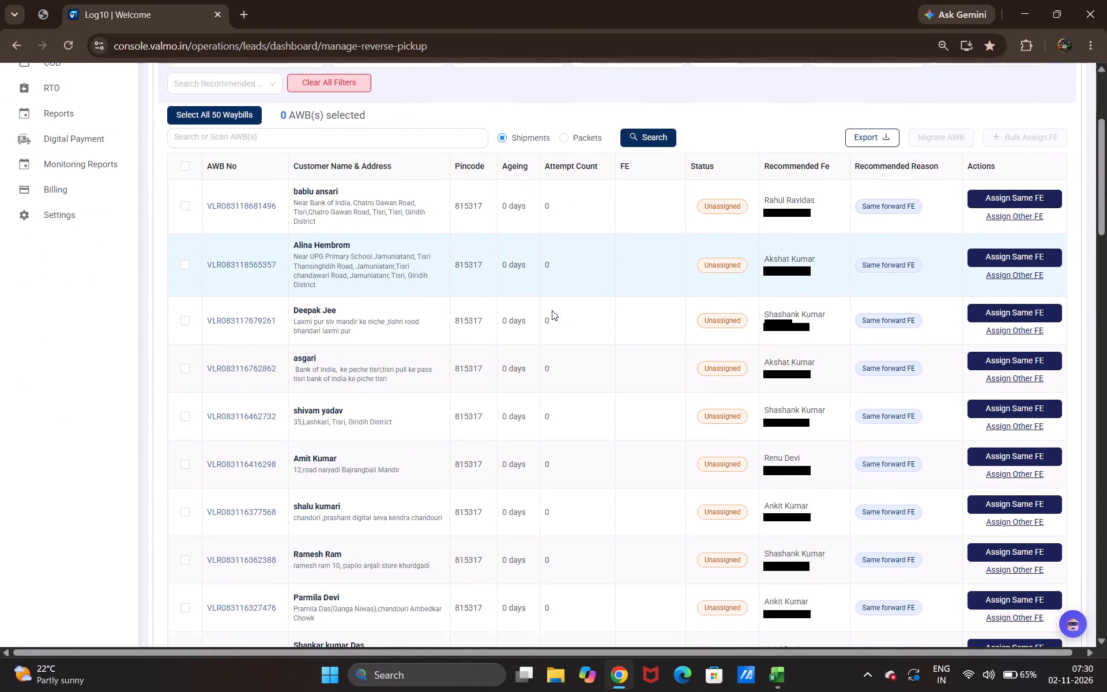
{"action": "scroll", "coordinate": [552, 310], "scroll_direction": "down", "scroll_amount": 2}
{"action": "scroll", "coordinate": [676, 278], "scroll_direction": "down", "scroll_amount": 1}
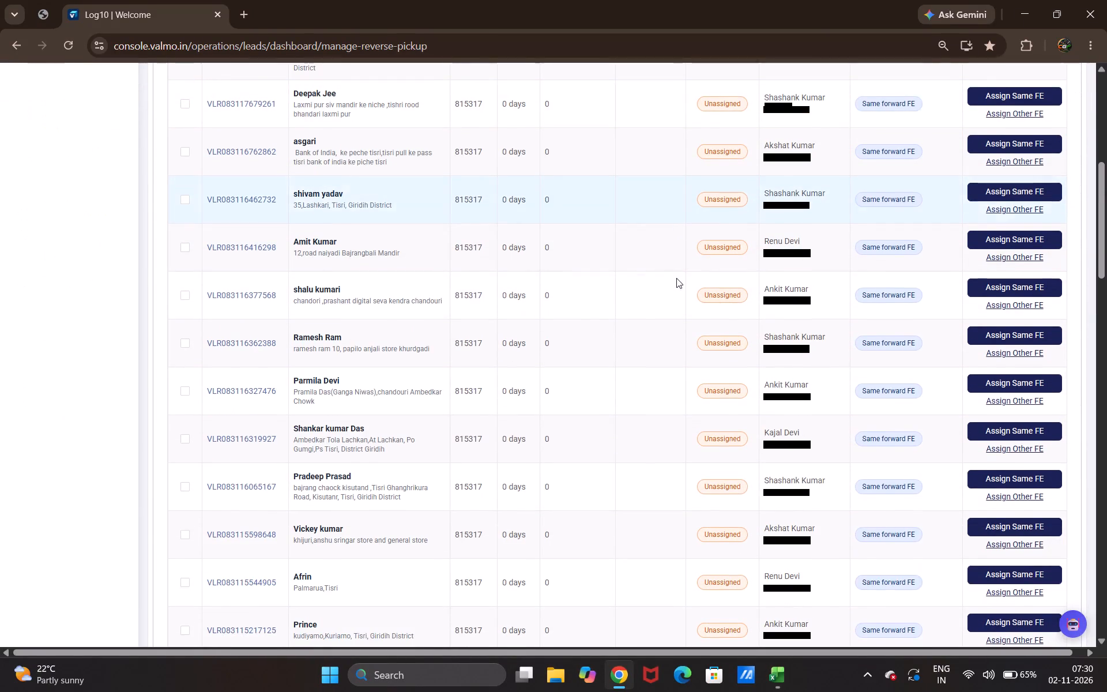
{"action": "scroll", "coordinate": [676, 278], "scroll_direction": "down", "scroll_amount": 2}
{"action": "scroll", "coordinate": [629, 276], "scroll_direction": "down", "scroll_amount": 1}
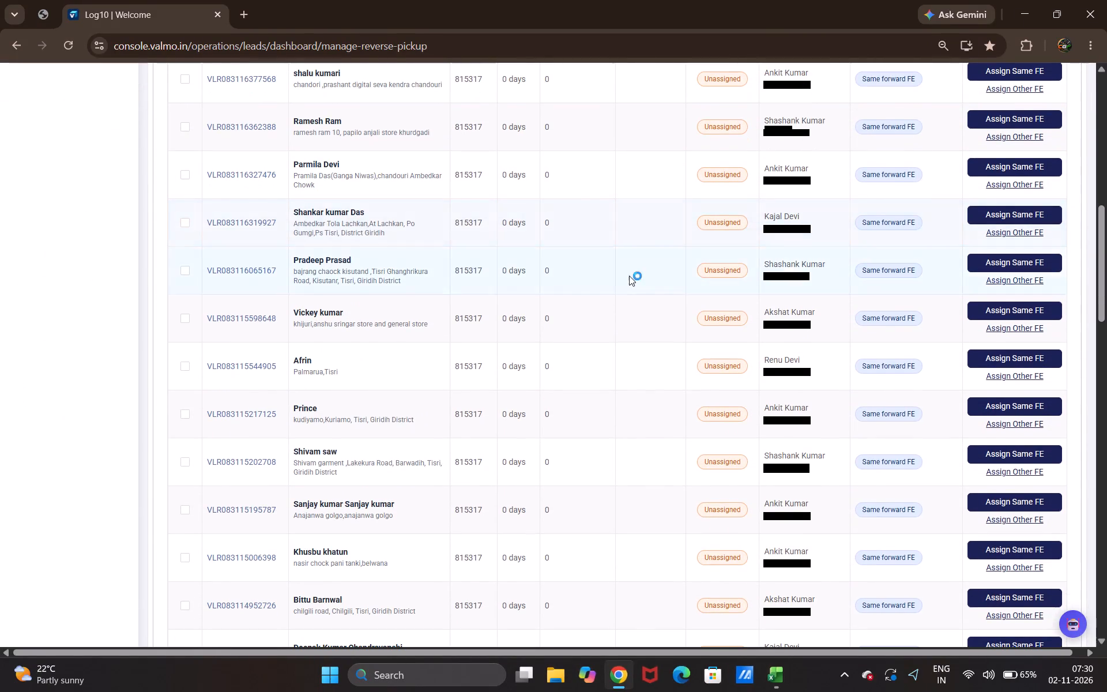
{"action": "scroll", "coordinate": [250, 272], "scroll_direction": "up", "scroll_amount": 2}
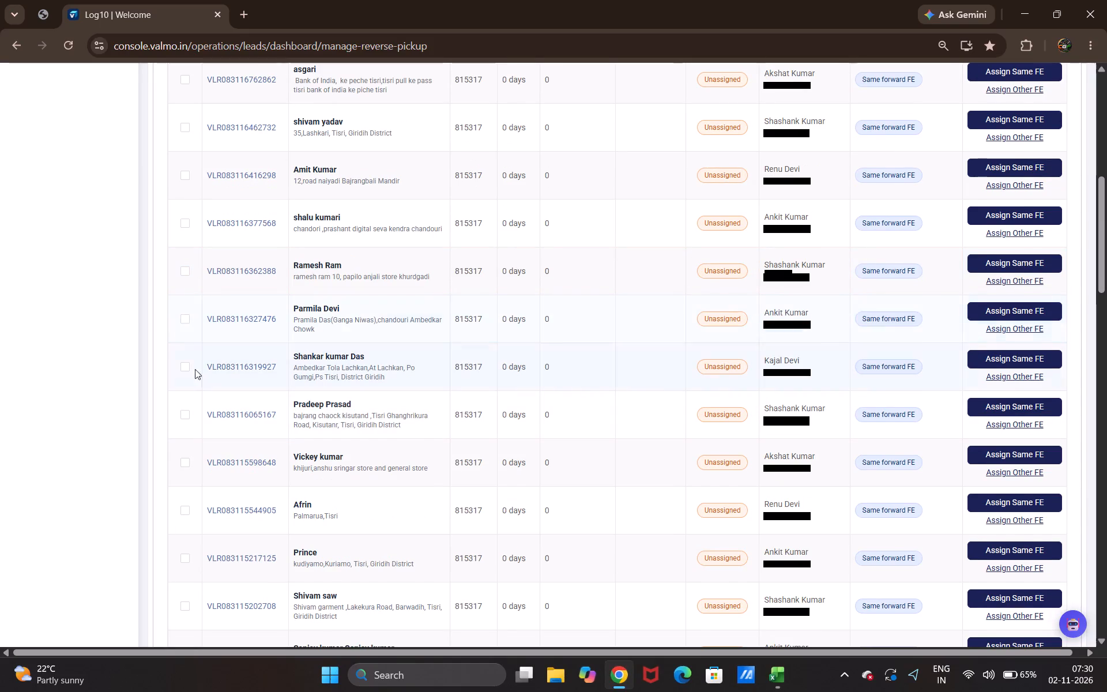
{"action": "left_click", "coordinate": [186, 366]}
{"action": "scroll", "coordinate": [258, 351], "scroll_direction": "up", "scroll_amount": 1}
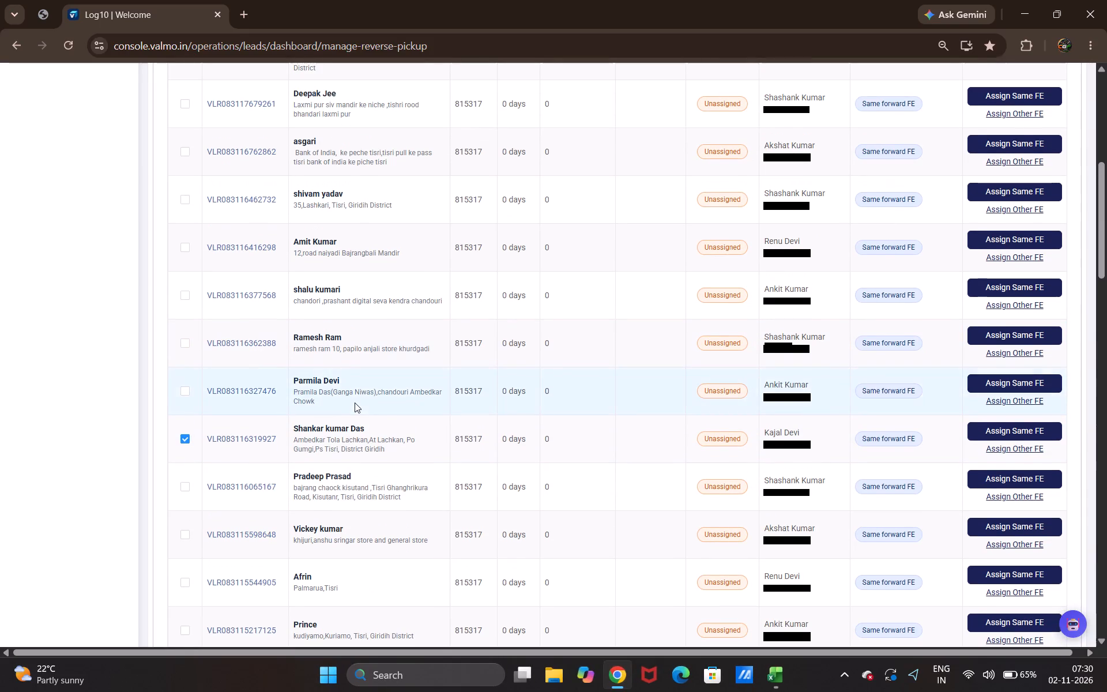
{"action": "scroll", "coordinate": [355, 403], "scroll_direction": "up", "scroll_amount": 1}
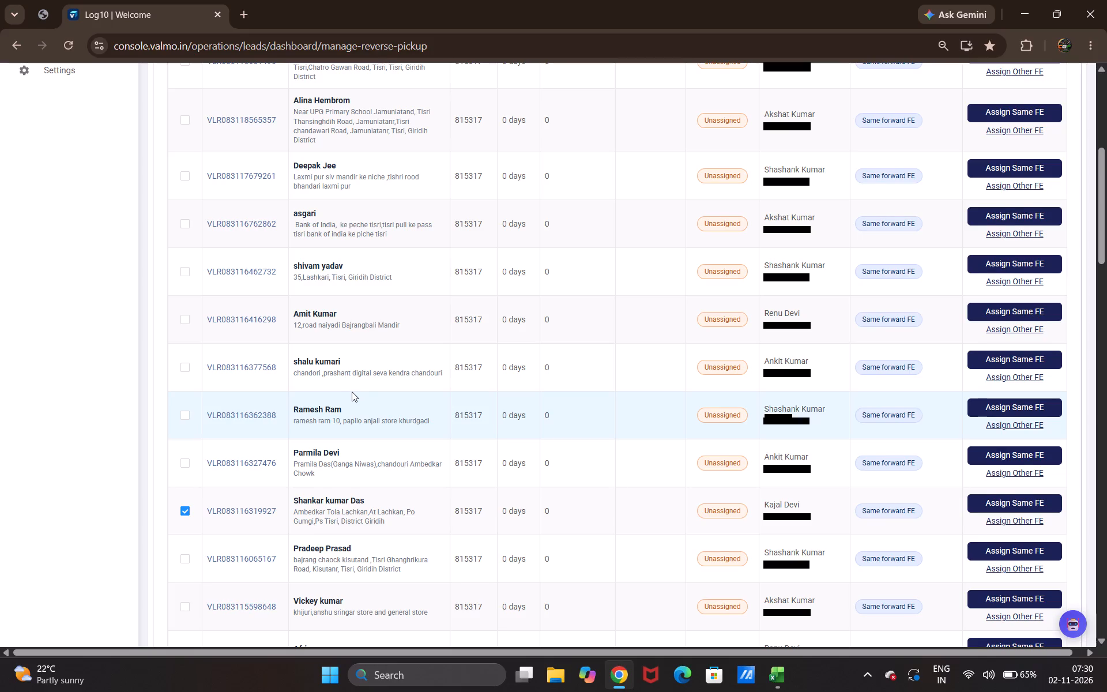
{"action": "scroll", "coordinate": [323, 389], "scroll_direction": "down", "scroll_amount": 3}
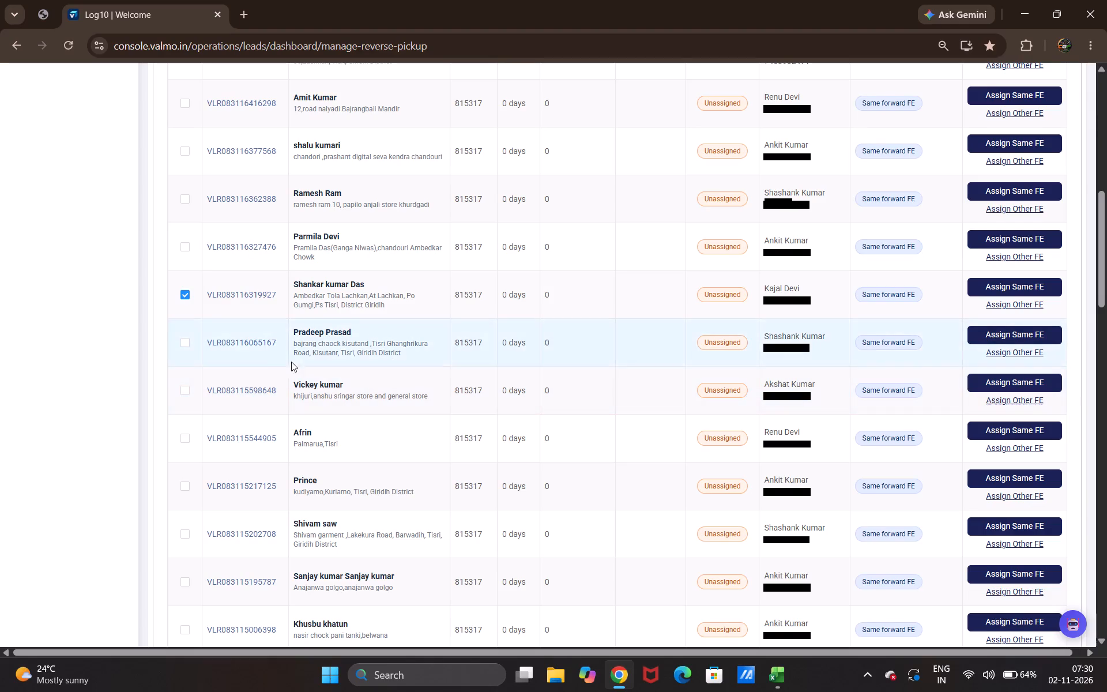
{"action": "scroll", "coordinate": [279, 366], "scroll_direction": "down", "scroll_amount": 1}
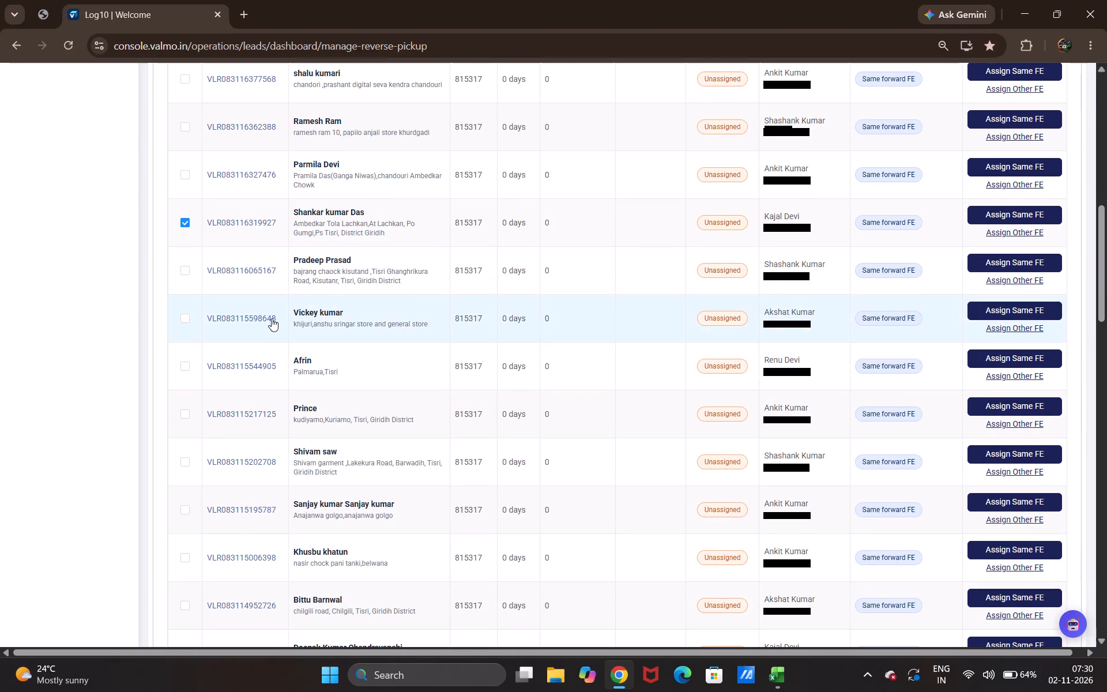
{"action": "scroll", "coordinate": [276, 315], "scroll_direction": "down", "scroll_amount": 2}
{"action": "scroll", "coordinate": [554, 322], "scroll_direction": "down", "scroll_amount": 2}
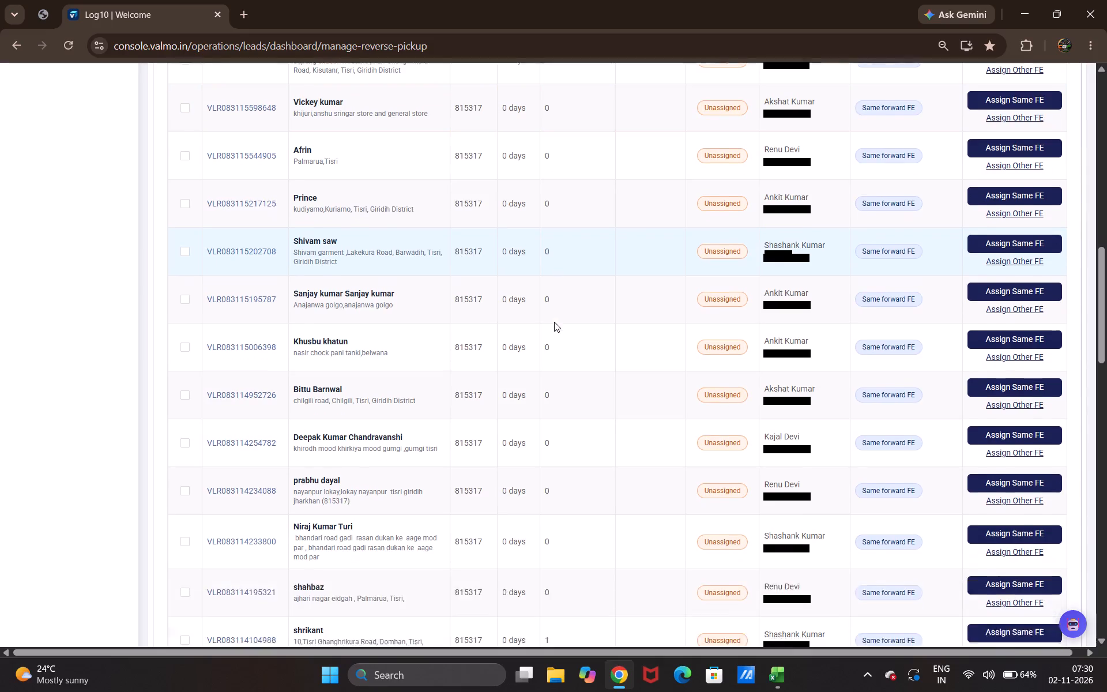
{"action": "scroll", "coordinate": [674, 299], "scroll_direction": "down", "scroll_amount": 1}
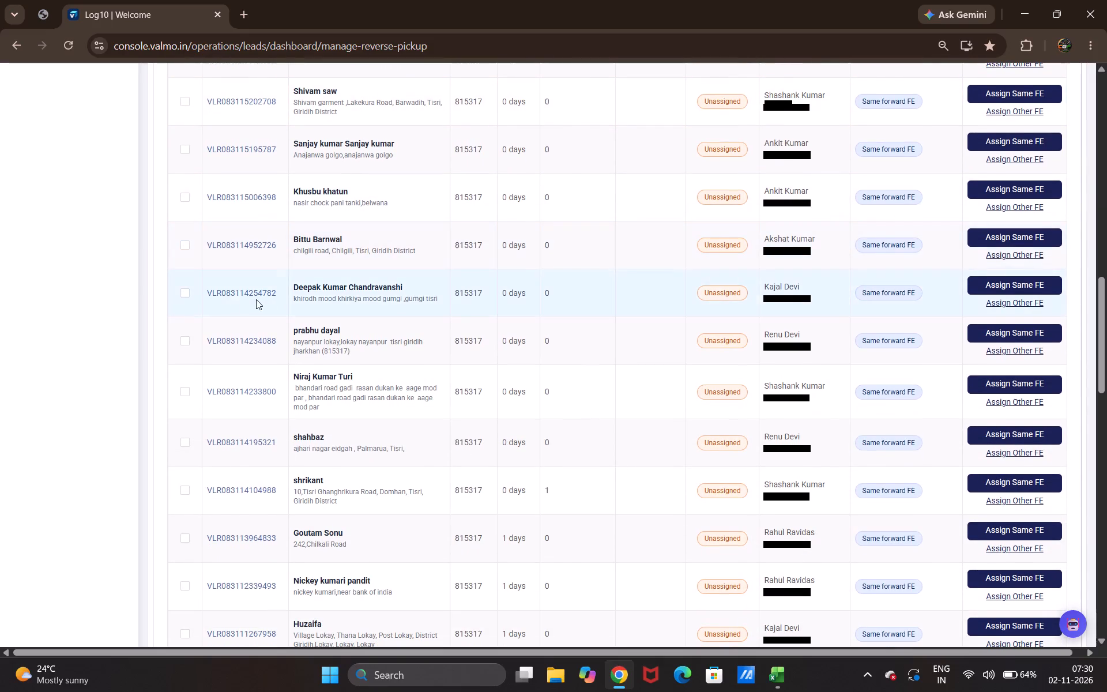
{"action": "left_click", "coordinate": [184, 291]}
{"action": "scroll", "coordinate": [436, 328], "scroll_direction": "down", "scroll_amount": 2}
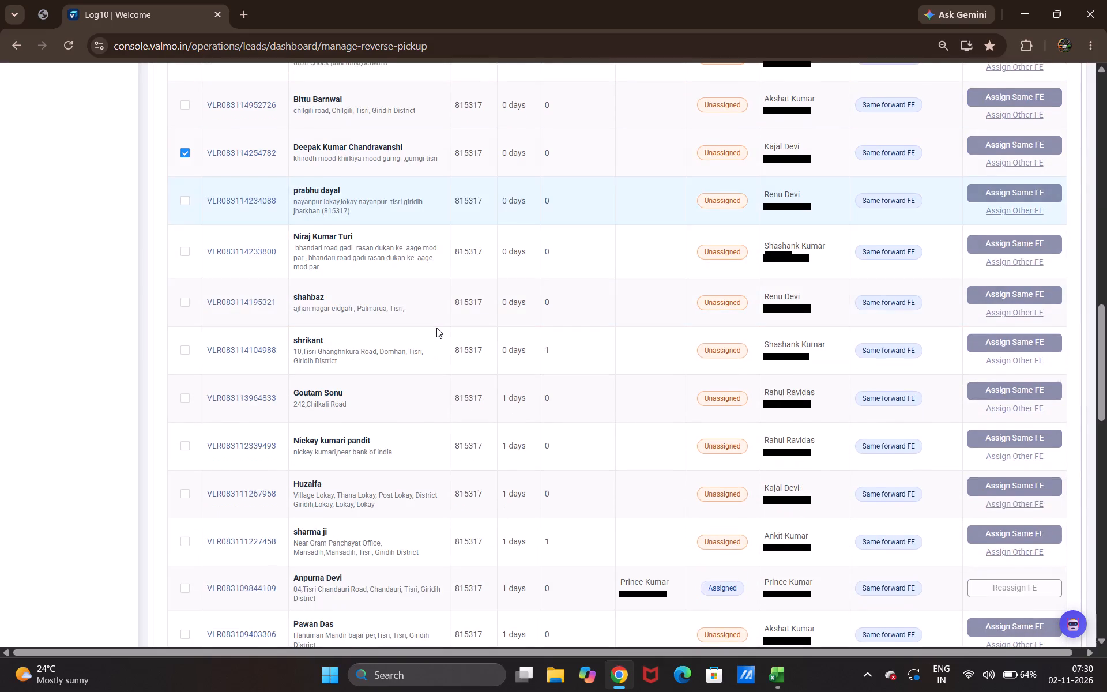
{"action": "scroll", "coordinate": [436, 328], "scroll_direction": "up", "scroll_amount": 1}
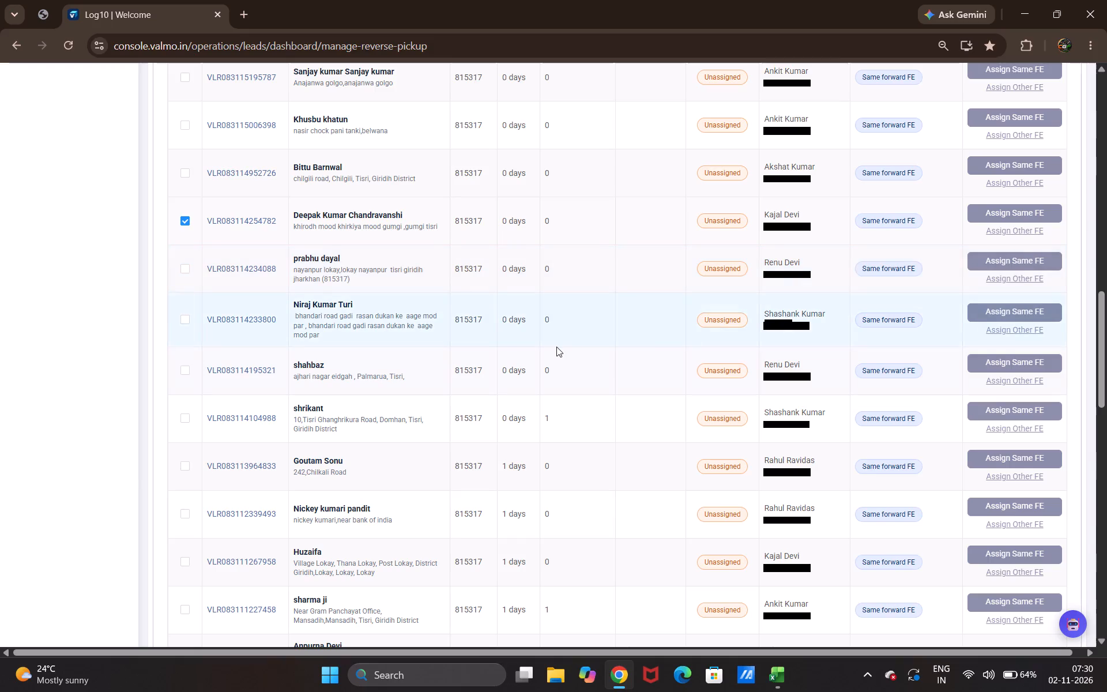
{"action": "scroll", "coordinate": [556, 347], "scroll_direction": "down", "scroll_amount": 1}
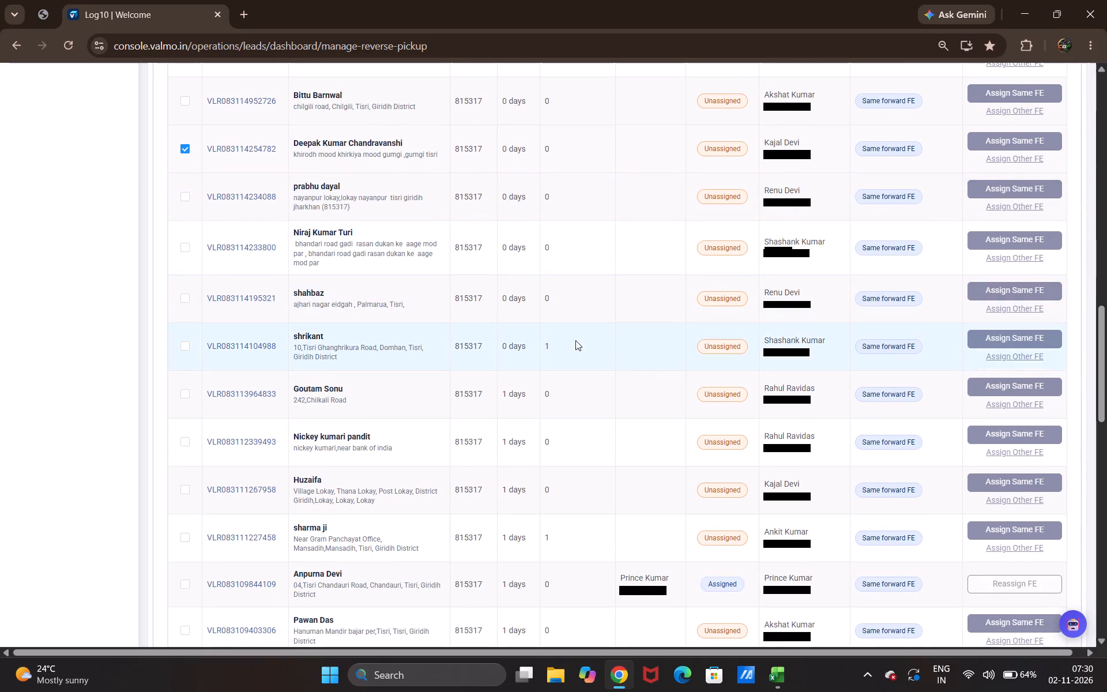
{"action": "scroll", "coordinate": [568, 337], "scroll_direction": "down", "scroll_amount": 1}
{"action": "scroll", "coordinate": [568, 337], "scroll_direction": "up", "scroll_amount": 1}
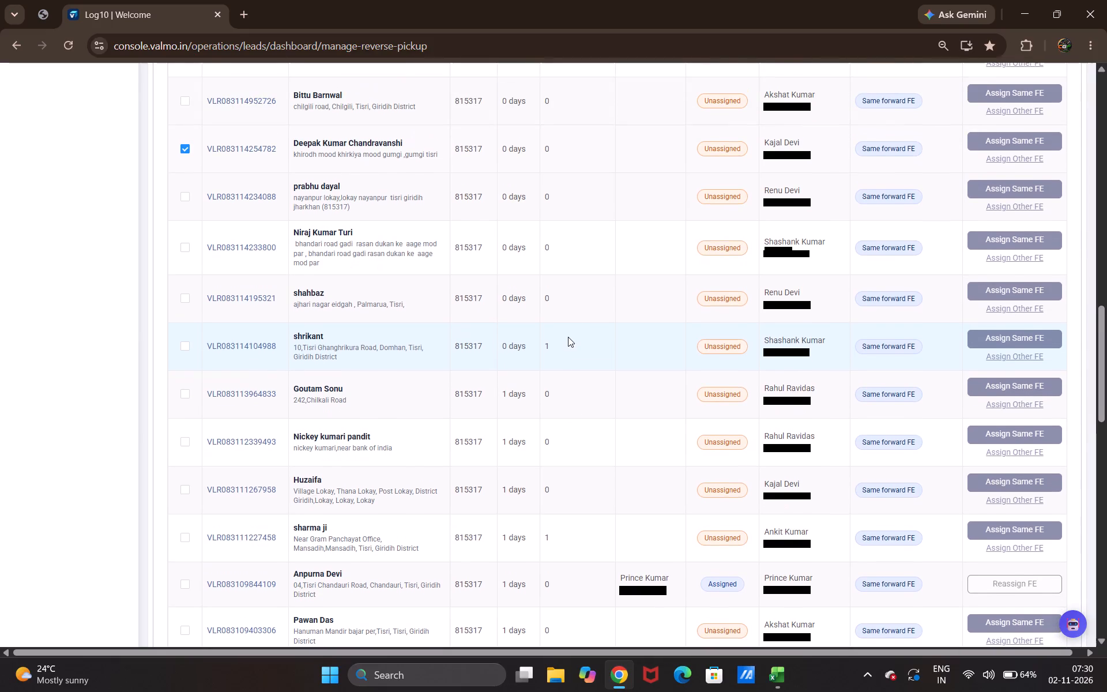
{"action": "scroll", "coordinate": [568, 337], "scroll_direction": "up", "scroll_amount": 2}
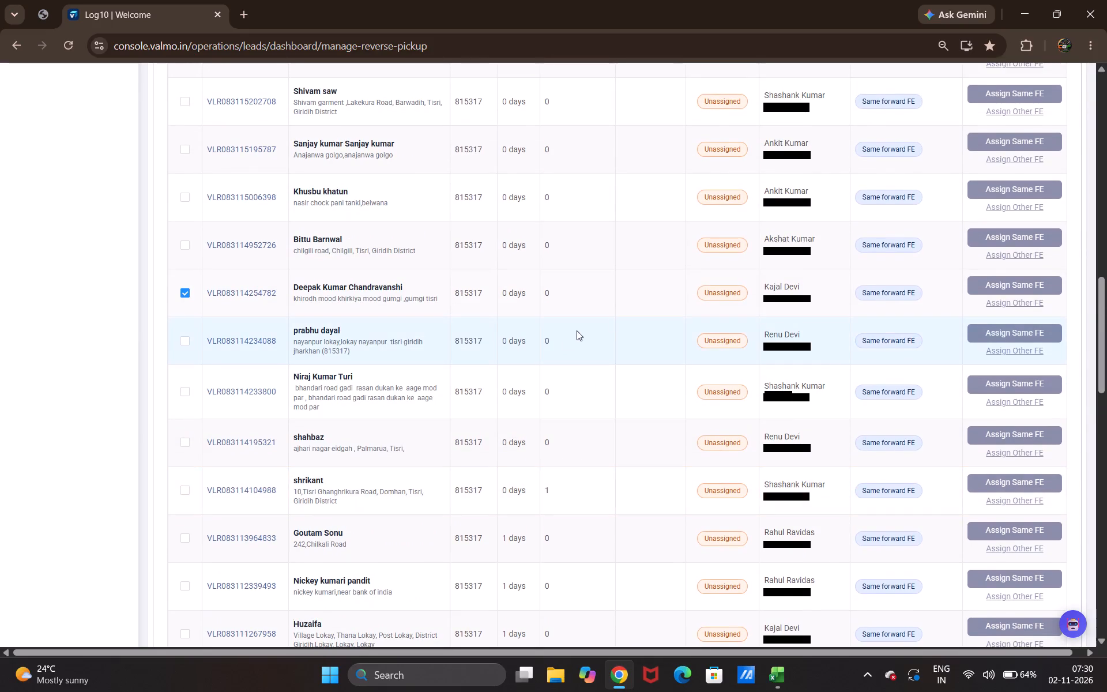
{"action": "scroll", "coordinate": [690, 352], "scroll_direction": "down", "scroll_amount": 1}
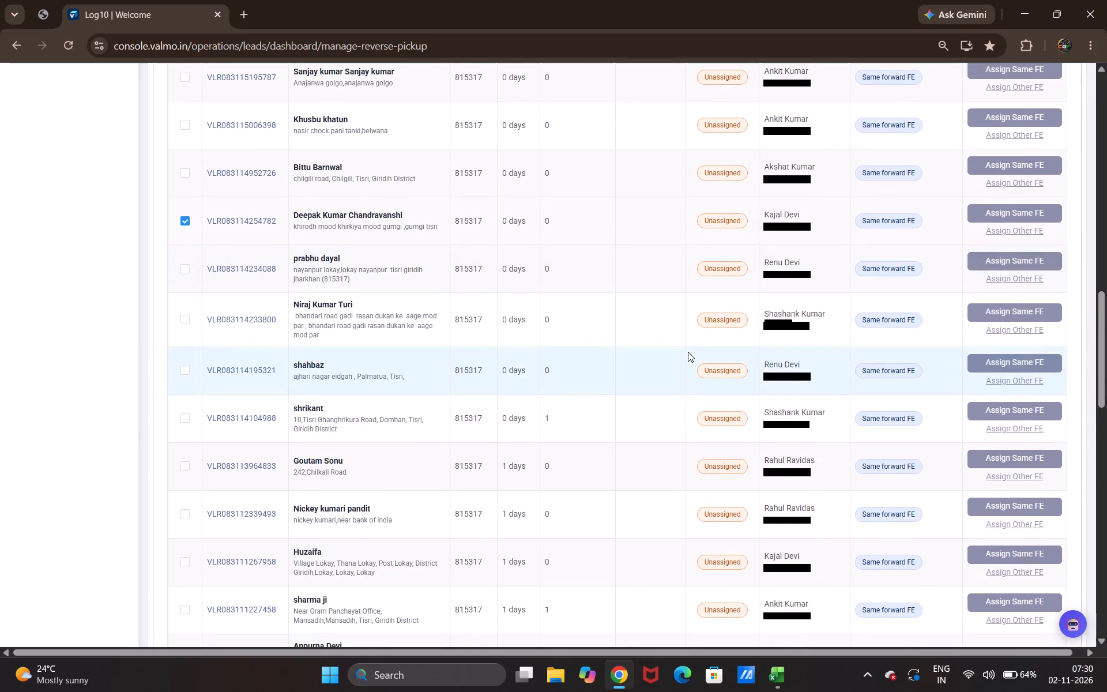
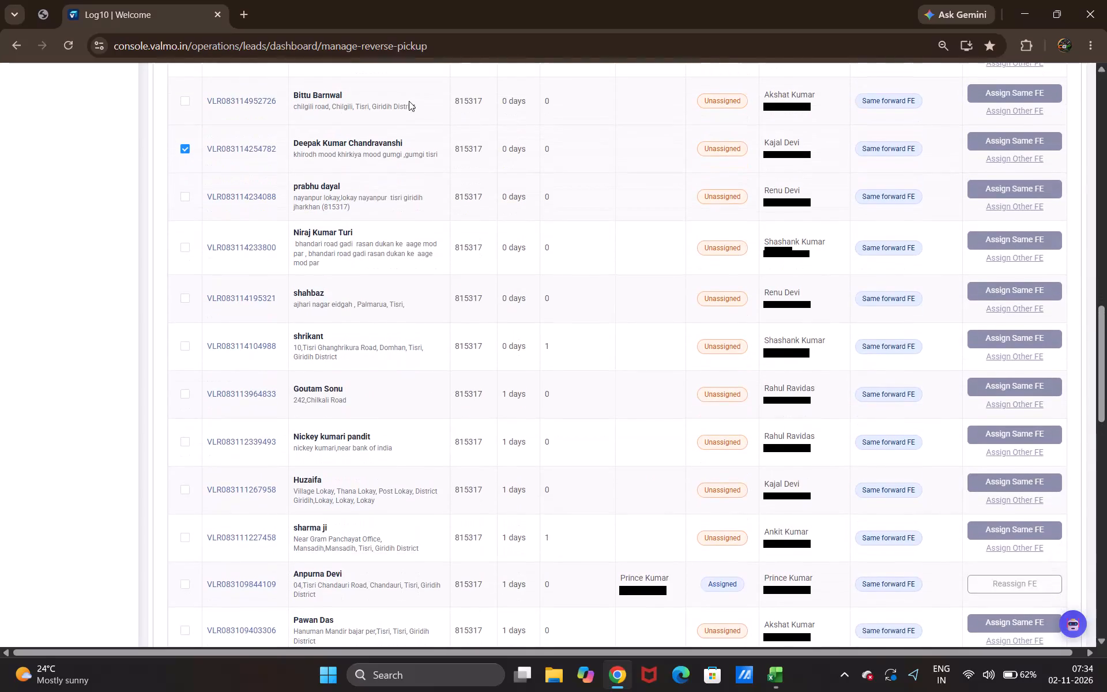
{"action": "scroll", "coordinate": [754, 398], "scroll_direction": "down", "scroll_amount": 3}
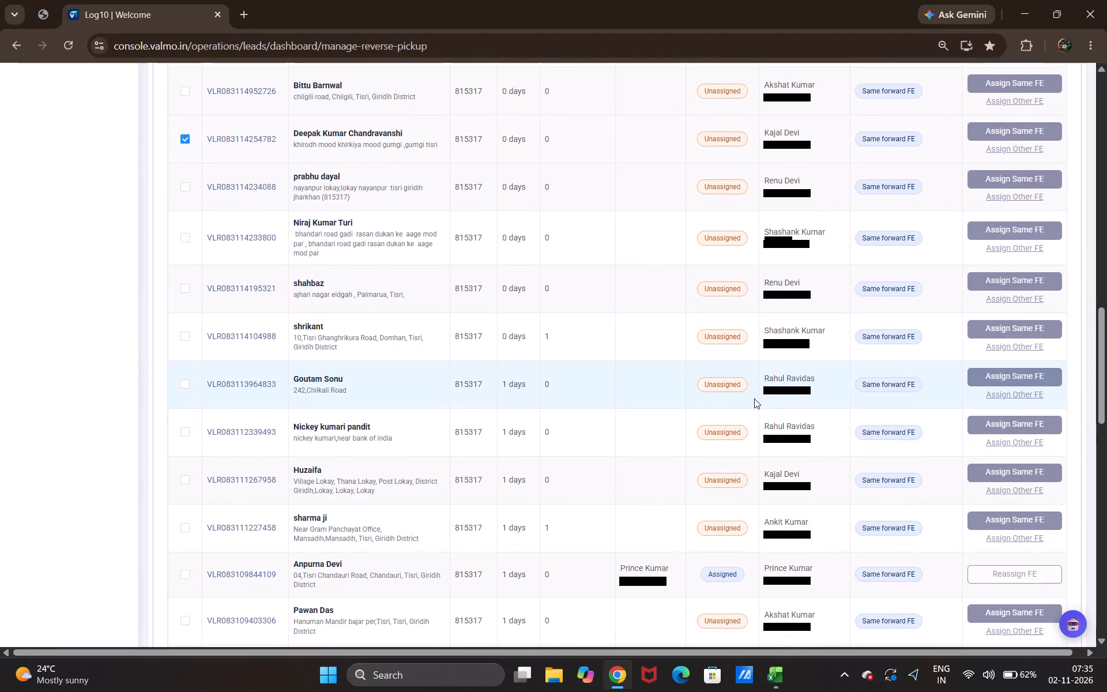
{"action": "scroll", "coordinate": [645, 294], "scroll_direction": "down", "scroll_amount": 1}
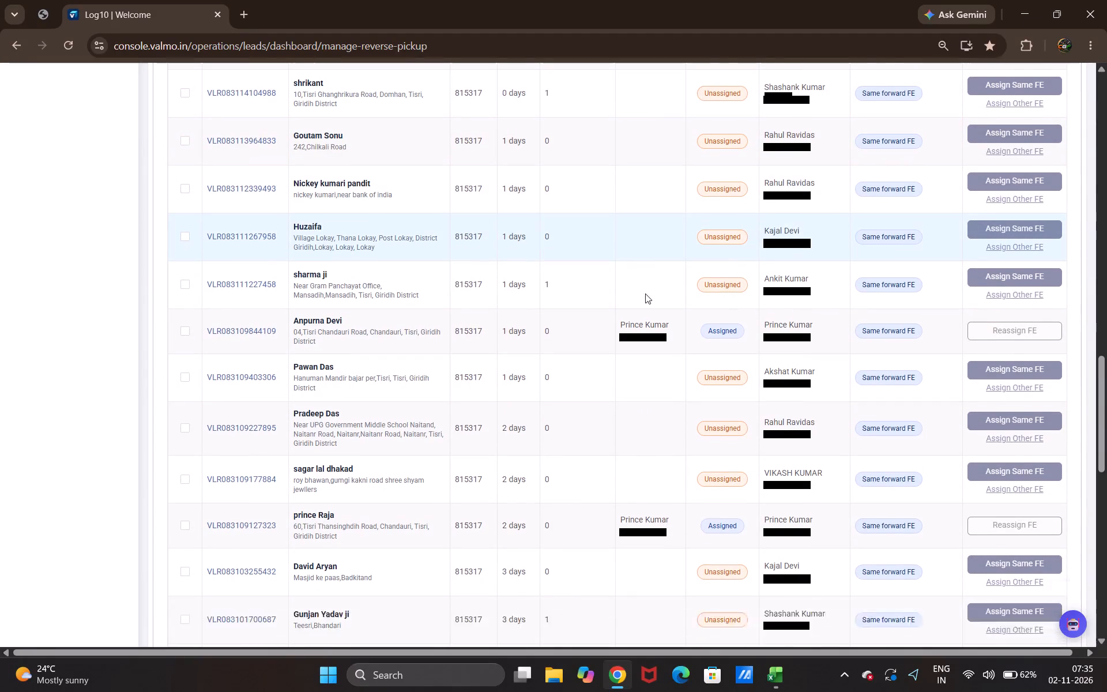
{"action": "scroll", "coordinate": [714, 361], "scroll_direction": "down", "scroll_amount": 1}
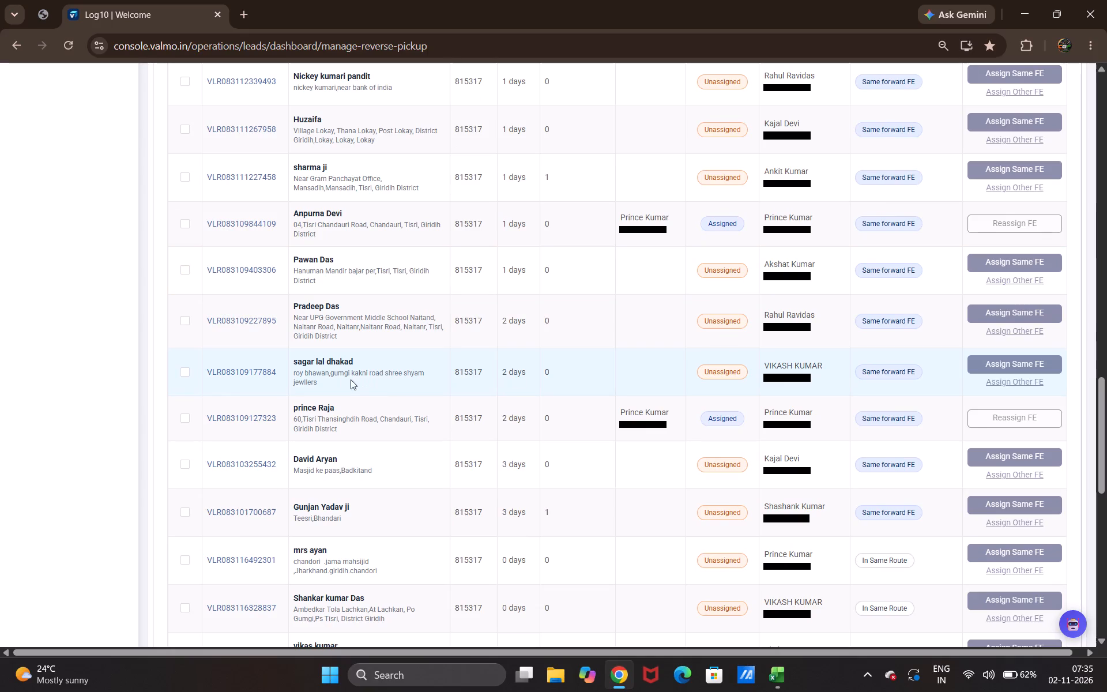
{"action": "left_click", "coordinate": [182, 371]}
{"action": "scroll", "coordinate": [729, 409], "scroll_direction": "down", "scroll_amount": 2}
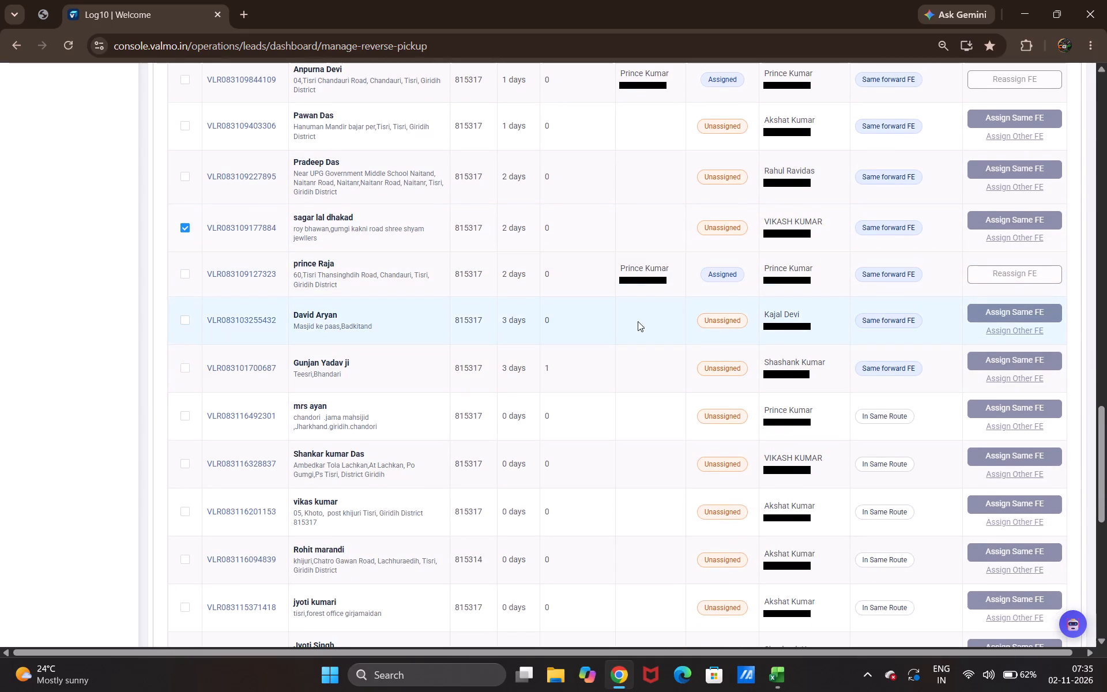
{"action": "scroll", "coordinate": [746, 424], "scroll_direction": "down", "scroll_amount": 1}
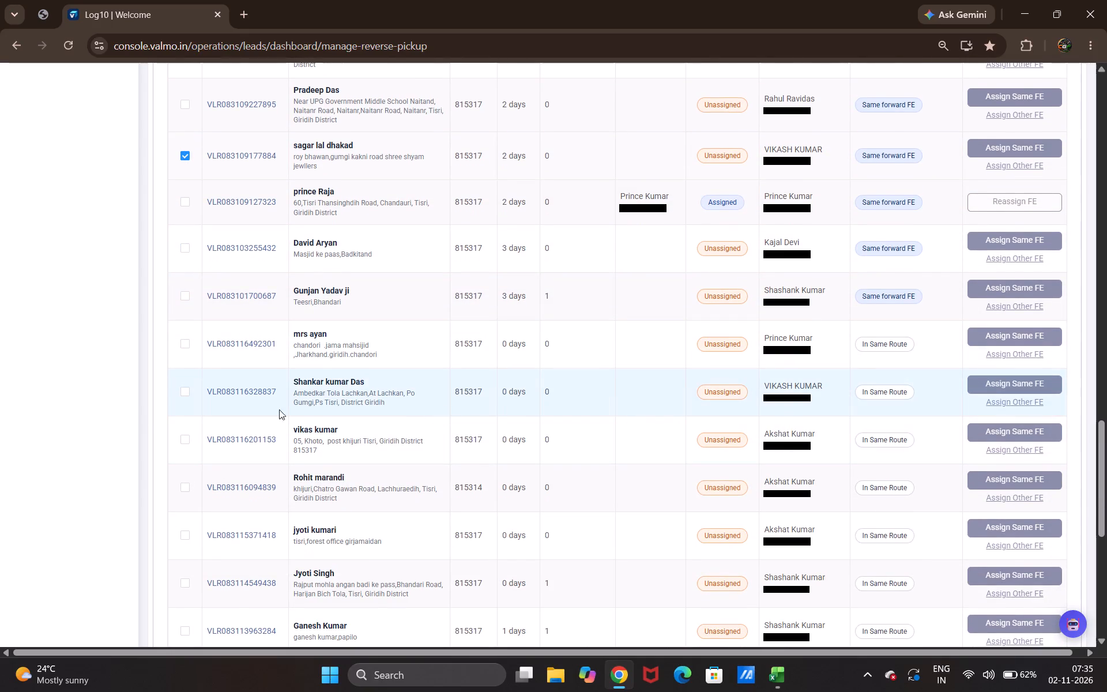
{"action": "left_click", "coordinate": [182, 390]}
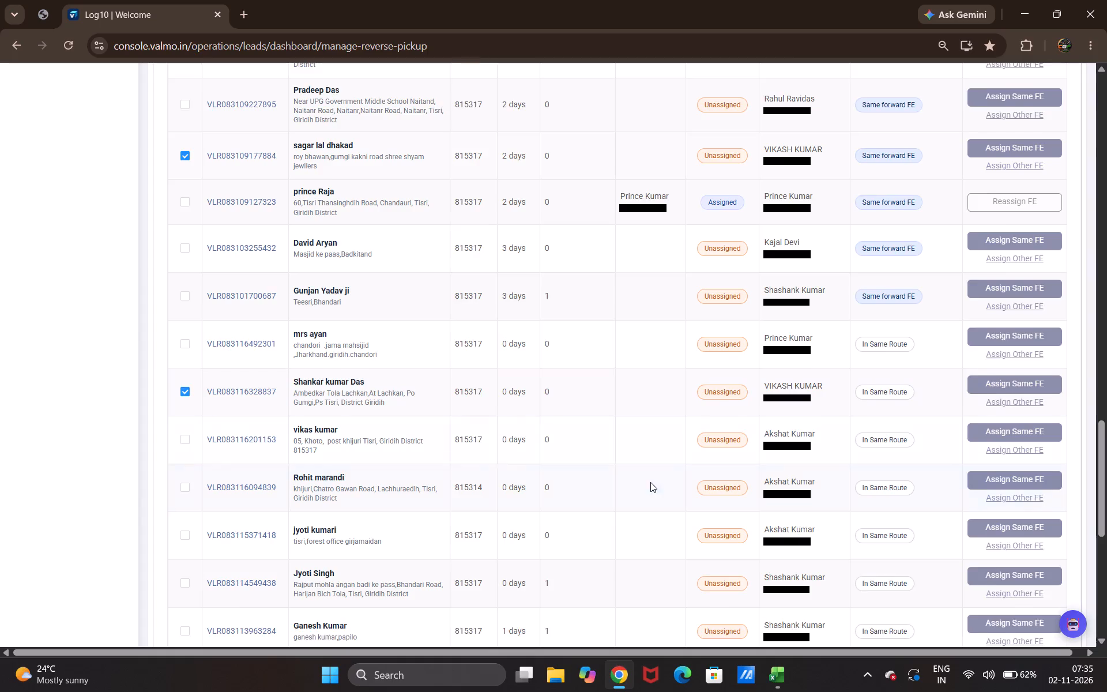
{"action": "scroll", "coordinate": [650, 482], "scroll_direction": "down", "scroll_amount": 1}
{"action": "scroll", "coordinate": [772, 435], "scroll_direction": "down", "scroll_amount": 2}
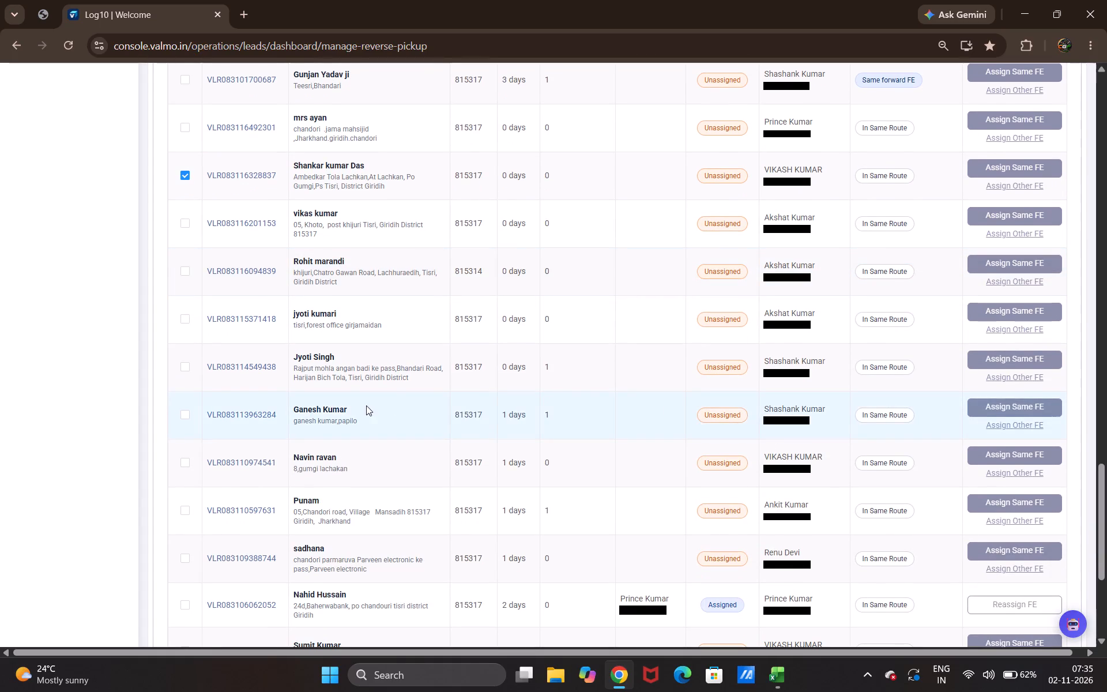
{"action": "scroll", "coordinate": [786, 465], "scroll_direction": "down", "scroll_amount": 1}
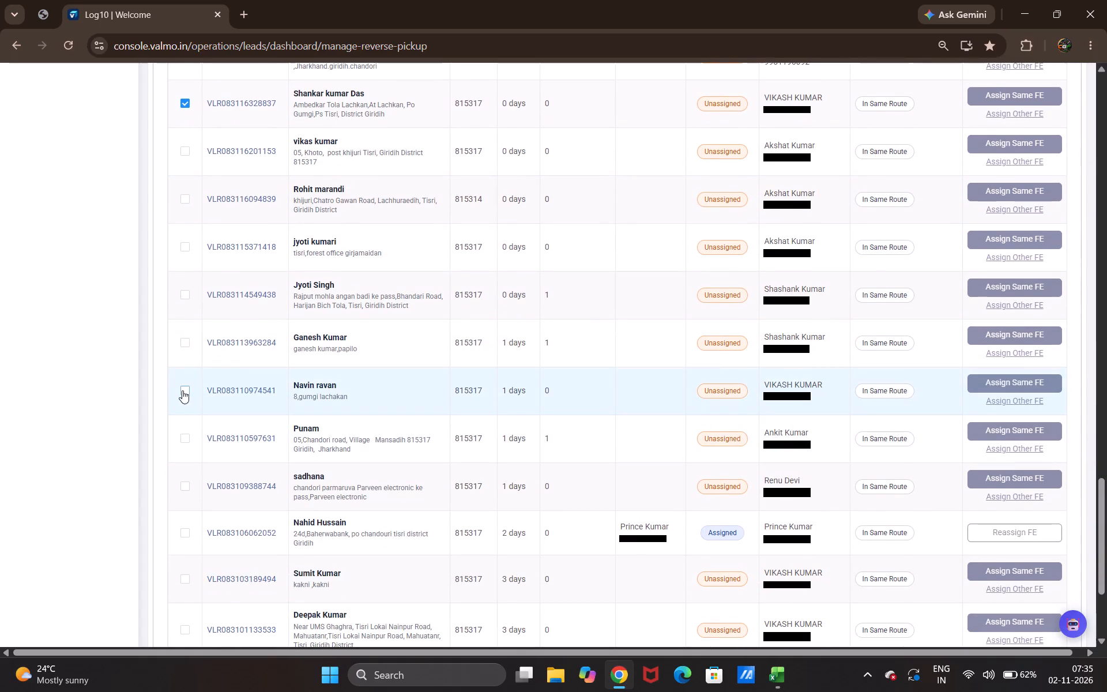
{"action": "left_click", "coordinate": [182, 390]}
{"action": "scroll", "coordinate": [549, 477], "scroll_direction": "down", "scroll_amount": 2}
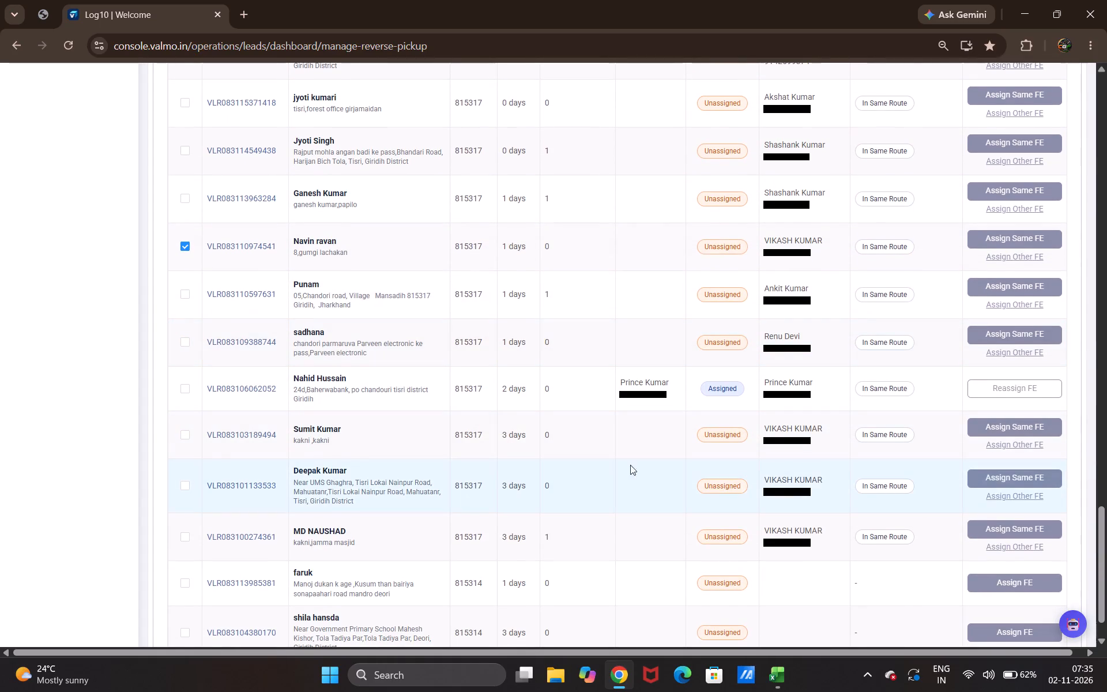
{"action": "left_click", "coordinate": [184, 437]}
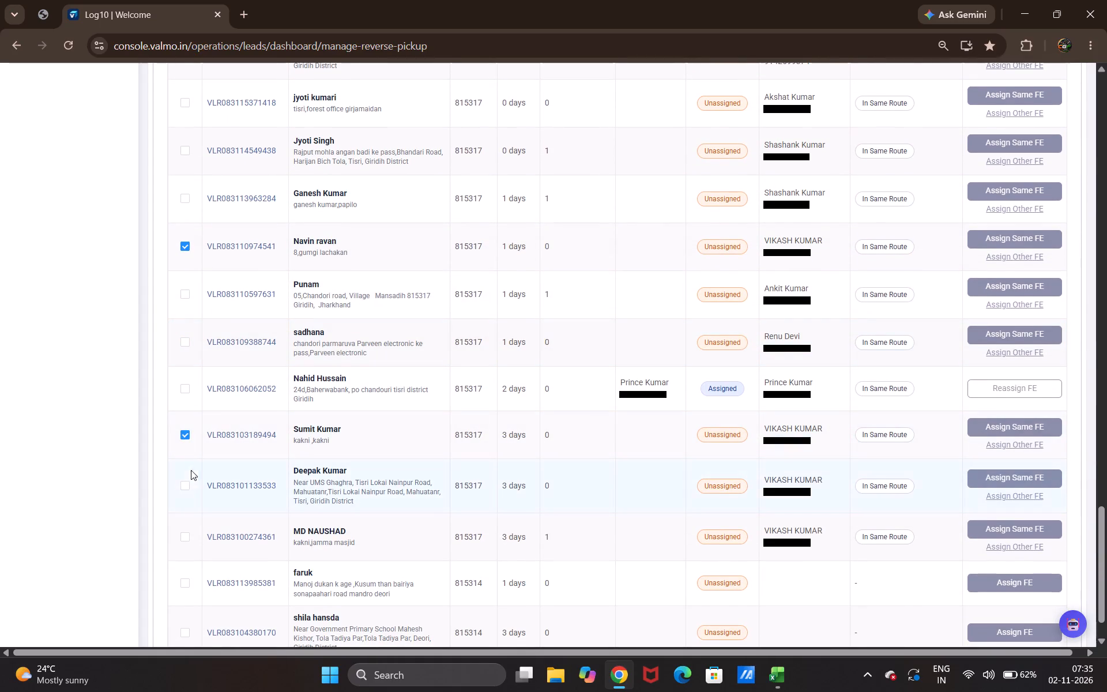
{"action": "left_click", "coordinate": [188, 482]}
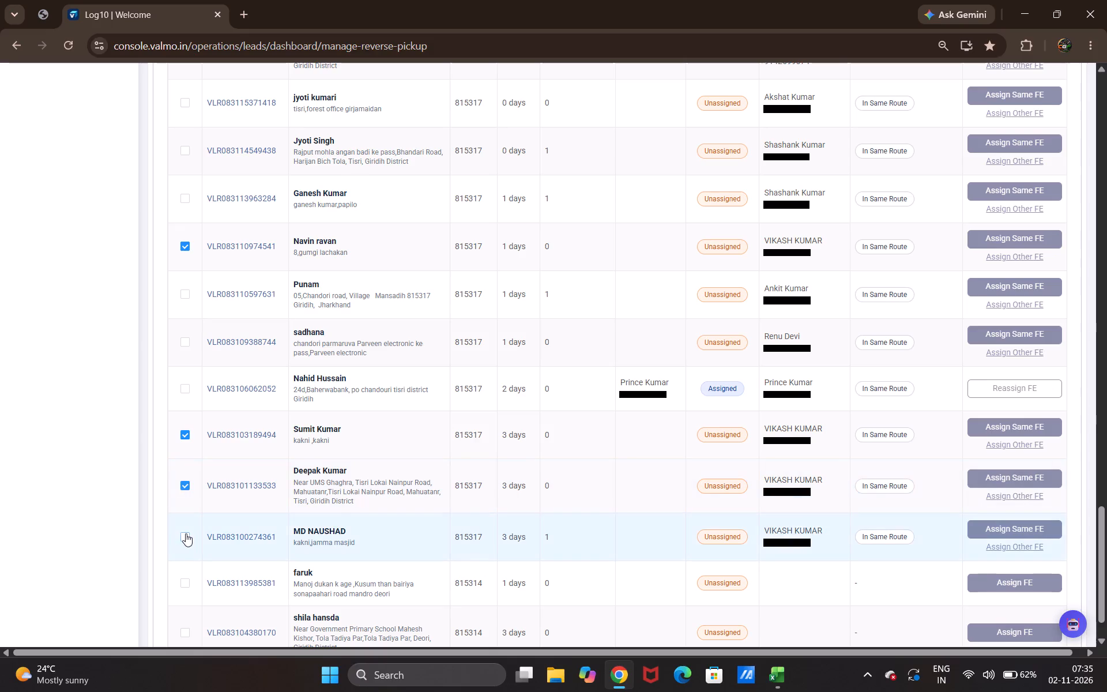
{"action": "left_click", "coordinate": [186, 533]}
{"action": "scroll", "coordinate": [460, 536], "scroll_direction": "down", "scroll_amount": 1}
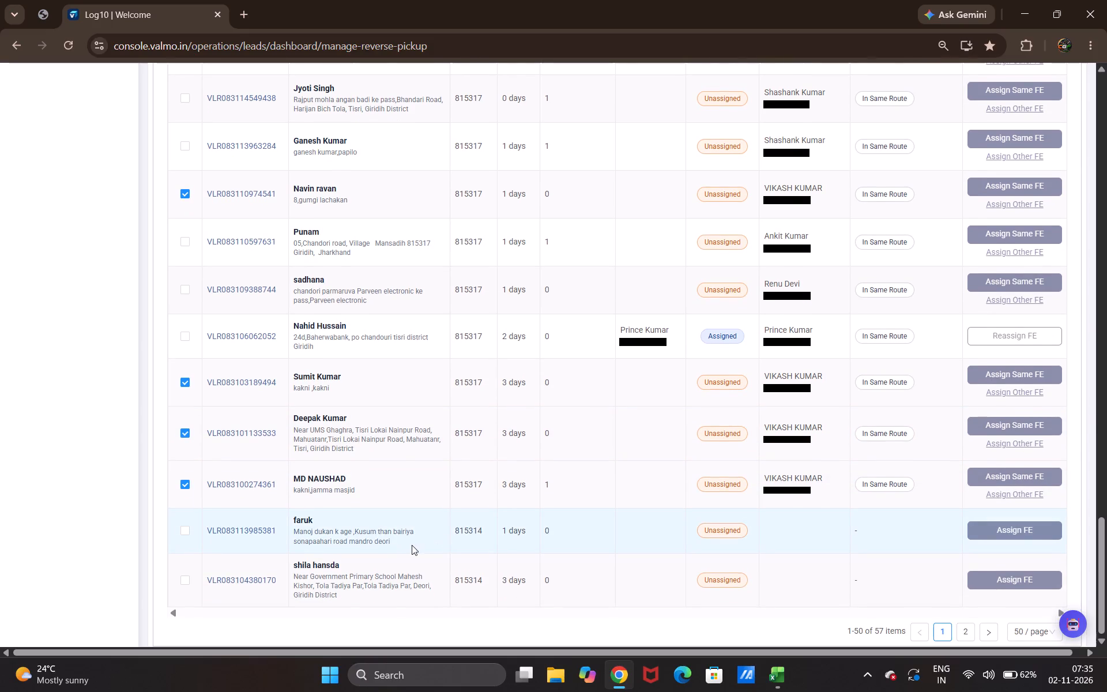
{"action": "scroll", "coordinate": [846, 631], "scroll_direction": "down", "scroll_amount": 3}
{"action": "left_click", "coordinate": [966, 631]}
{"action": "scroll", "coordinate": [929, 598], "scroll_direction": "up", "scroll_amount": 8}
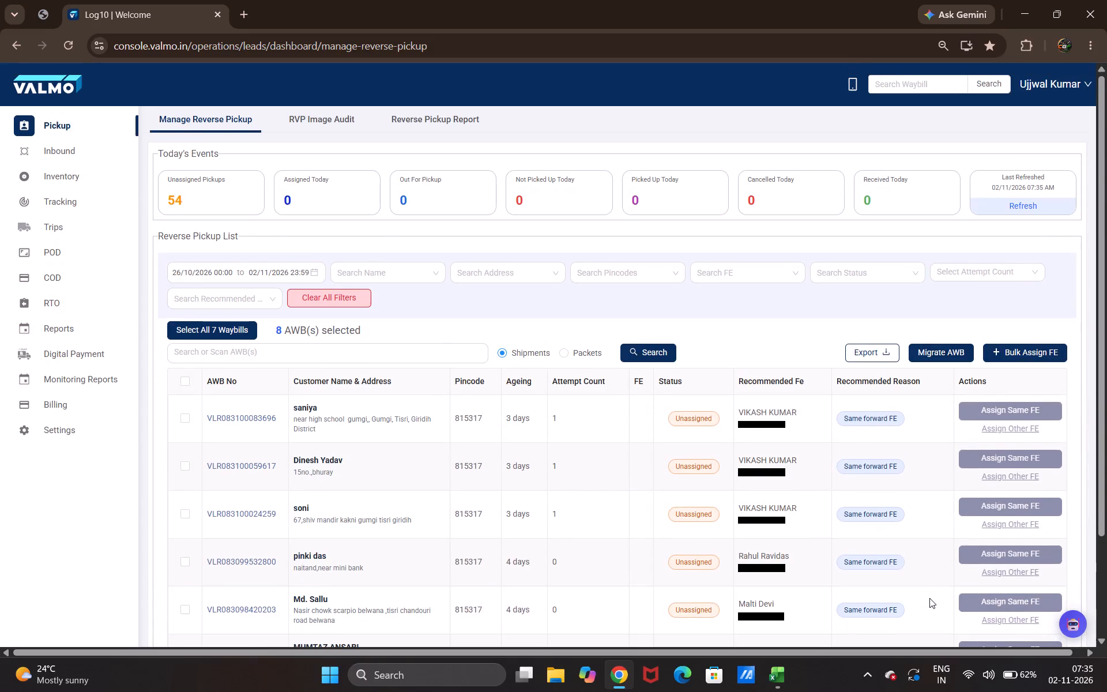
{"action": "scroll", "coordinate": [660, 550], "scroll_direction": "down", "scroll_amount": 3}
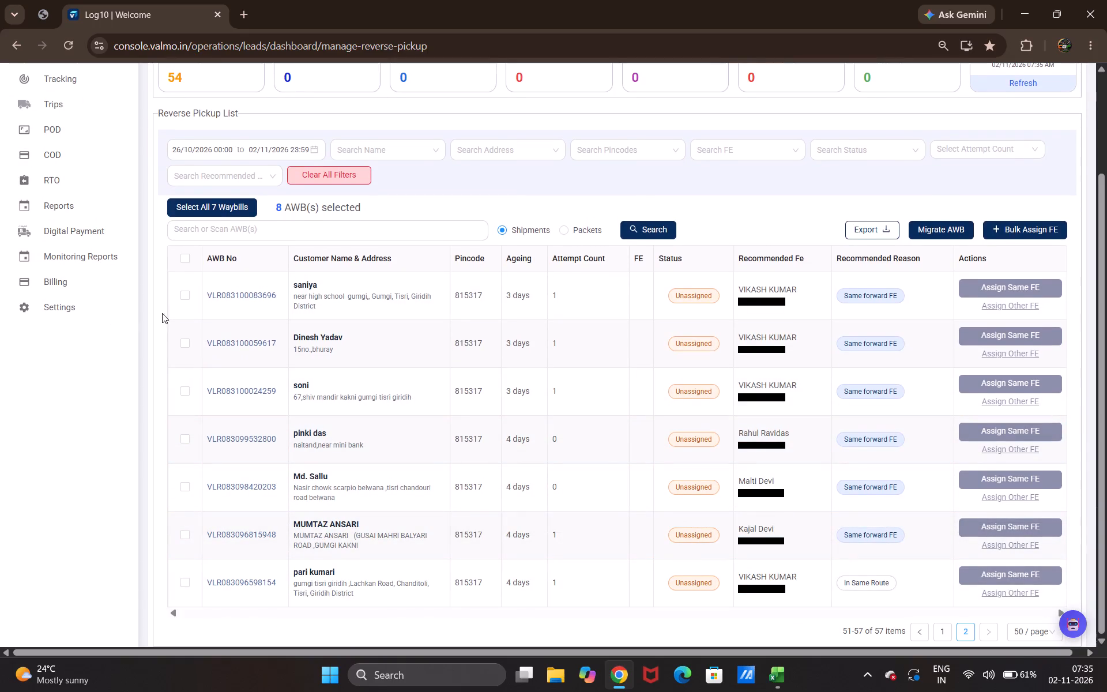
{"action": "left_click", "coordinate": [184, 296]}
{"action": "left_click", "coordinate": [187, 344]}
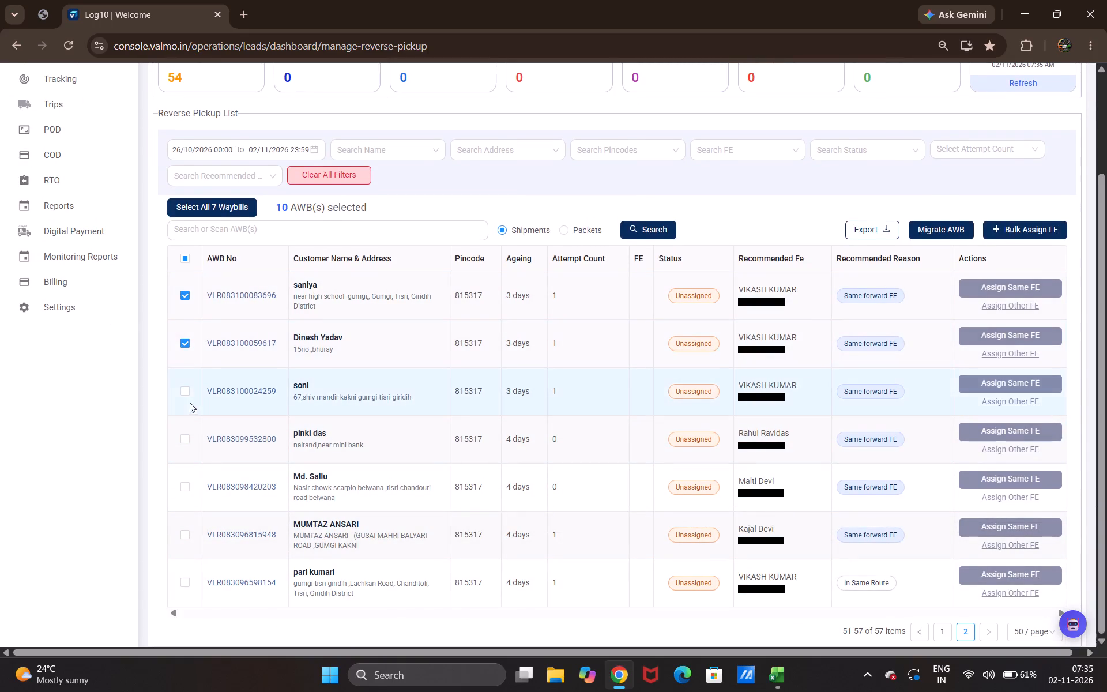
{"action": "left_click", "coordinate": [183, 393]}
{"action": "scroll", "coordinate": [189, 392], "scroll_direction": "down", "scroll_amount": 4}
{"action": "left_click", "coordinate": [187, 583]}
{"action": "left_click", "coordinate": [183, 536]}
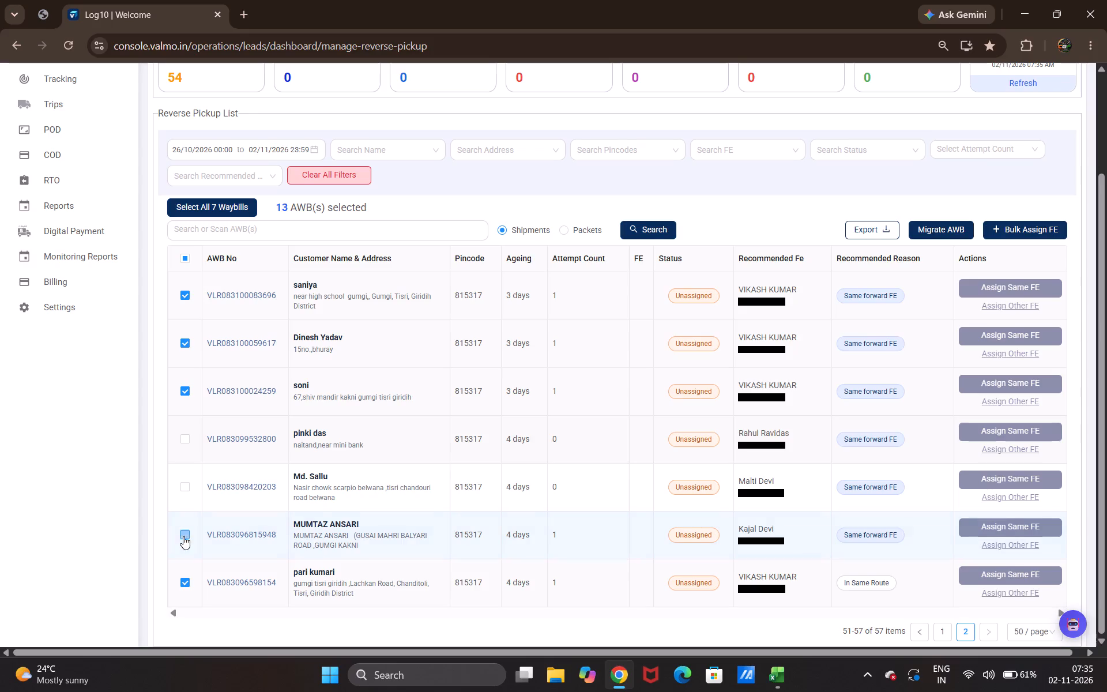
{"action": "scroll", "coordinate": [812, 299], "scroll_direction": "up", "scroll_amount": 6}
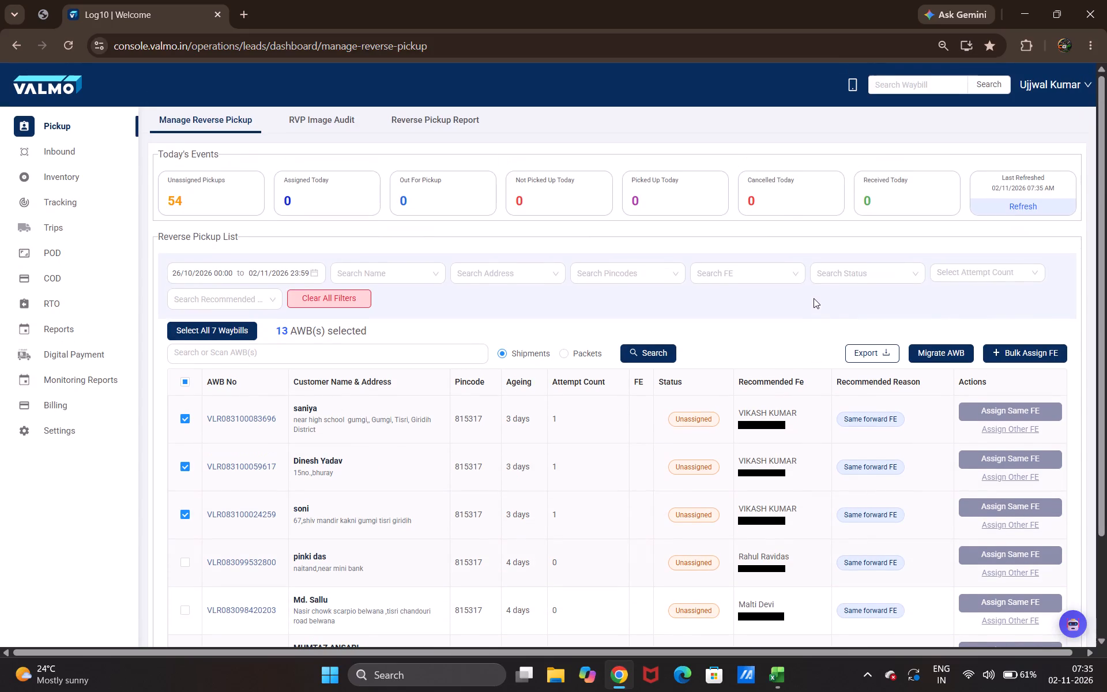
{"action": "left_click", "coordinate": [1014, 351]}
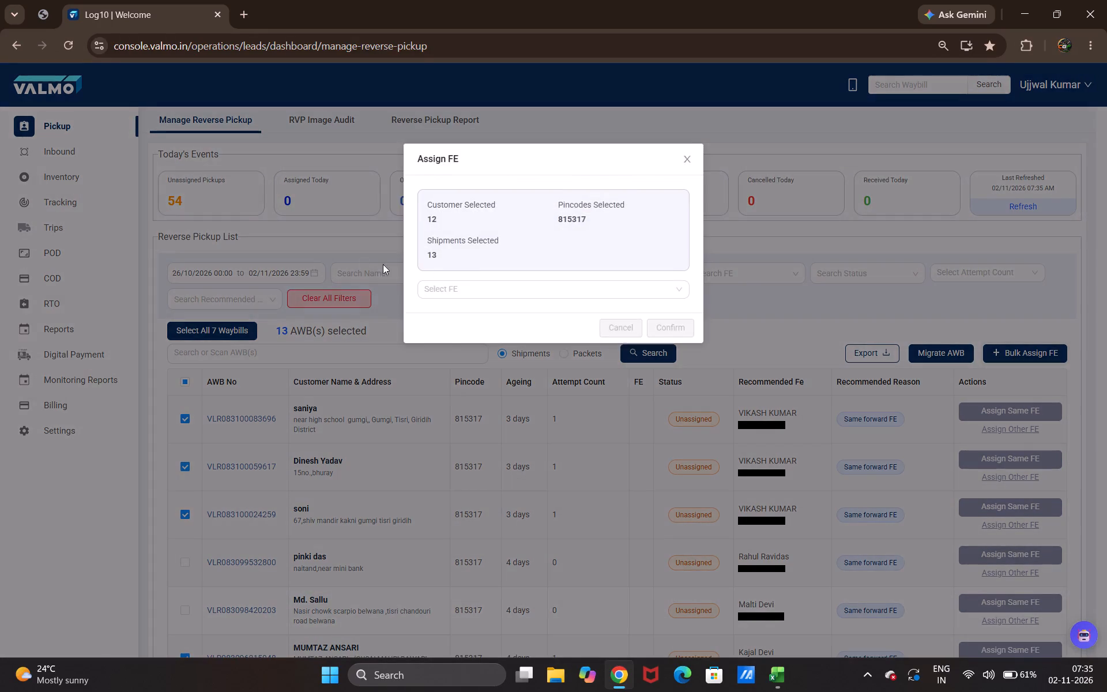
{"action": "left_click", "coordinate": [437, 283]}
{"action": "scroll", "coordinate": [442, 385], "scroll_direction": "down", "scroll_amount": 8}
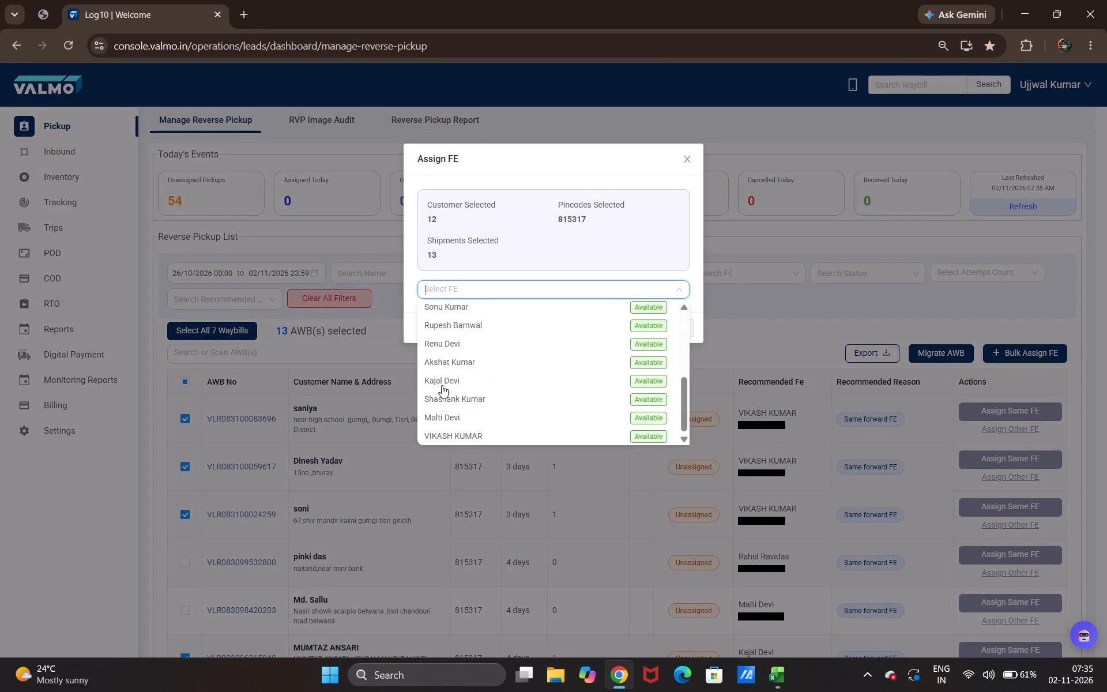
{"action": "scroll", "coordinate": [442, 385], "scroll_direction": "down", "scroll_amount": 5}
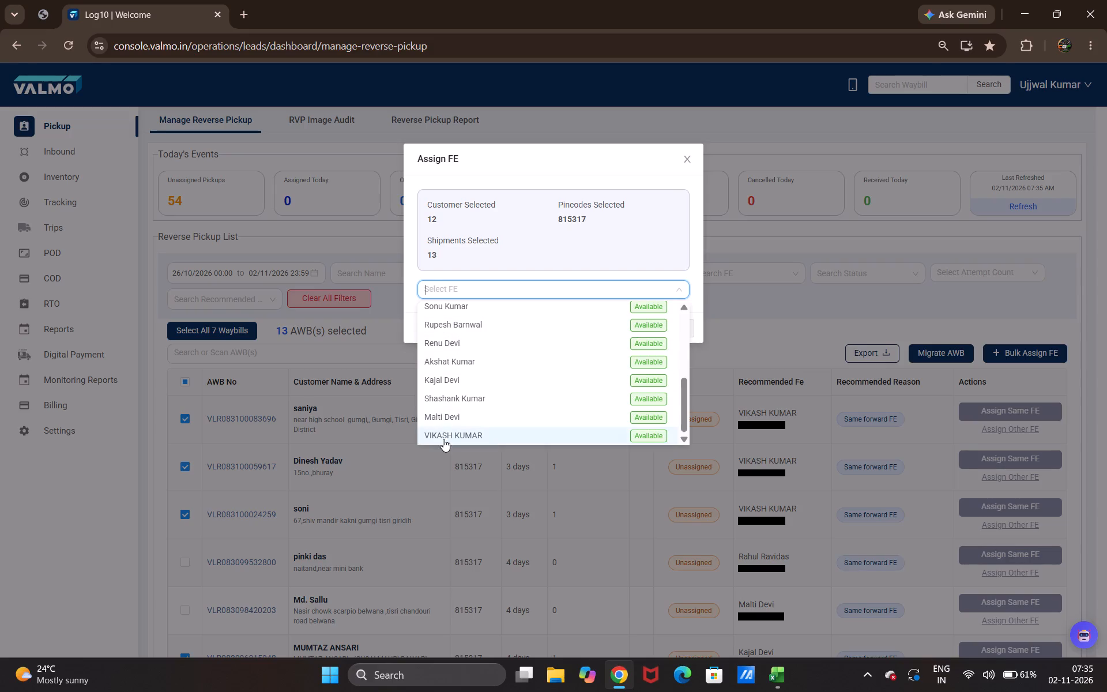
{"action": "left_click", "coordinate": [443, 438]}
{"action": "left_click", "coordinate": [659, 325]}
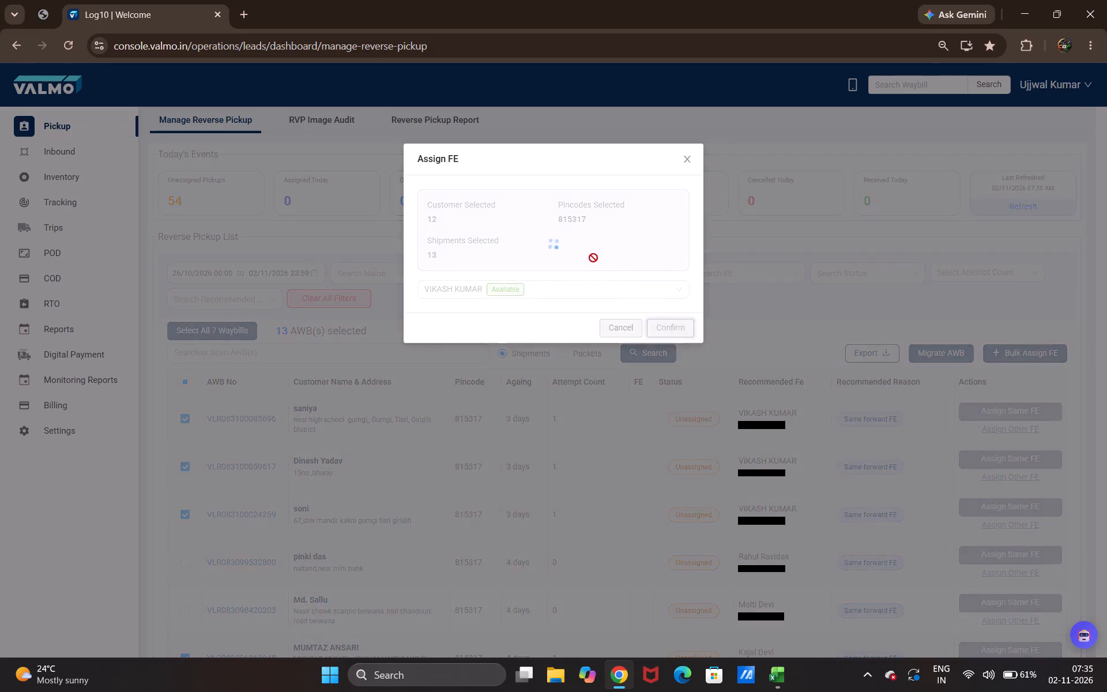
{"action": "scroll", "coordinate": [596, 245], "scroll_direction": "down", "scroll_amount": 8}
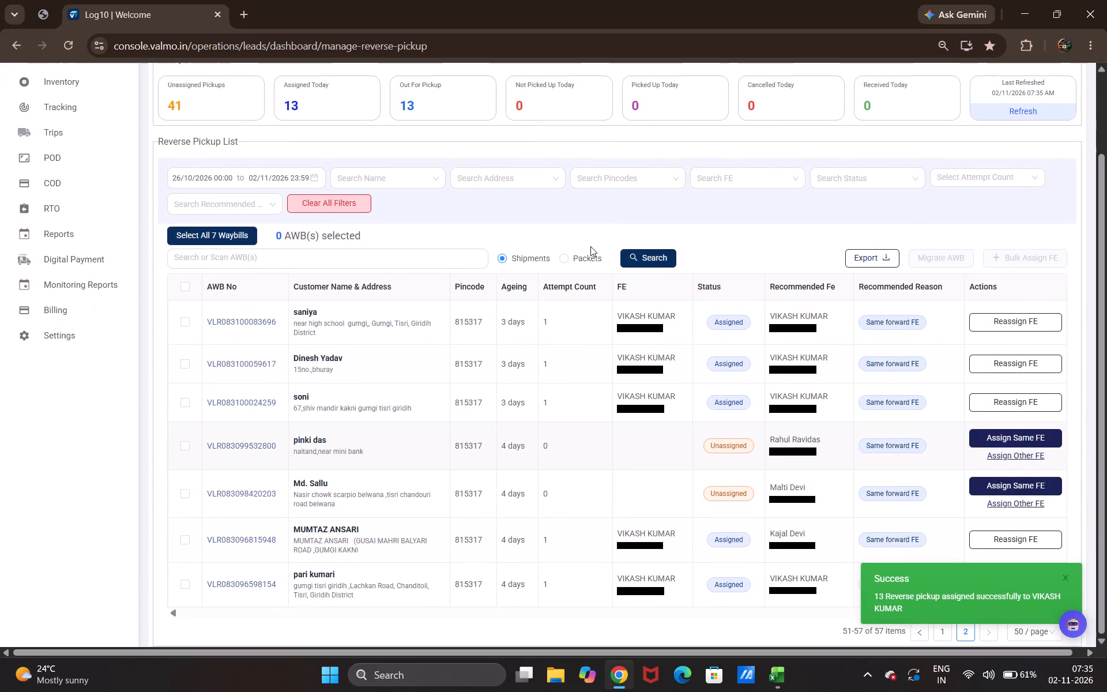
{"action": "scroll", "coordinate": [590, 246], "scroll_direction": "down", "scroll_amount": 4}
{"action": "scroll", "coordinate": [540, 488], "scroll_direction": "down", "scroll_amount": 2}
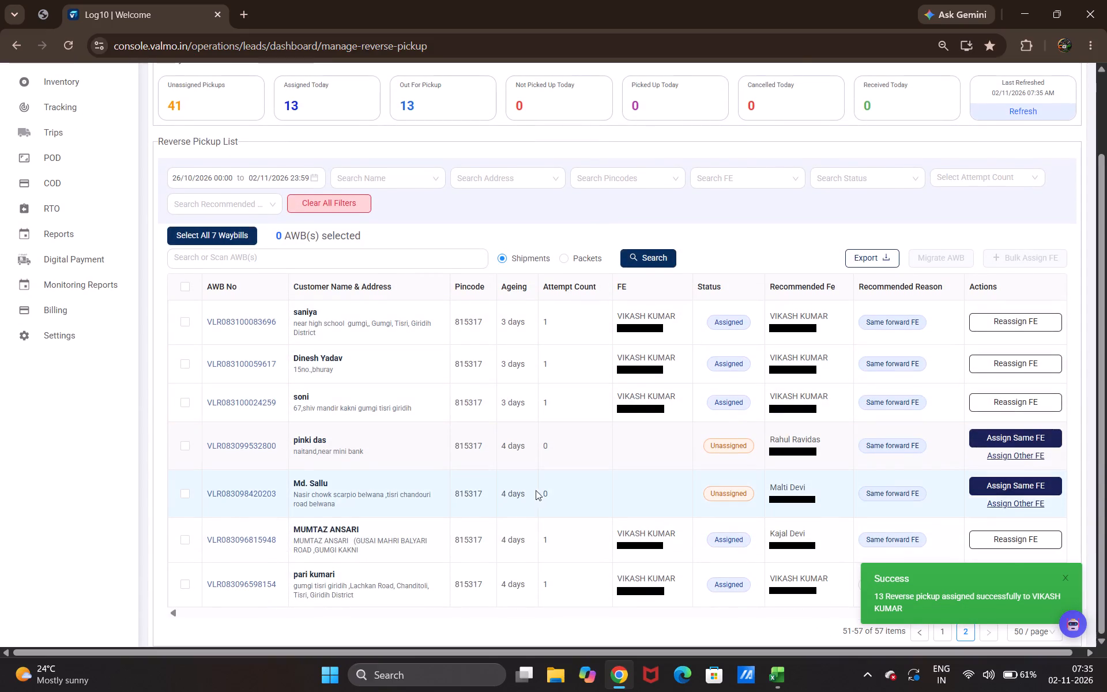
{"action": "scroll", "coordinate": [536, 490], "scroll_direction": "down", "scroll_amount": 6}
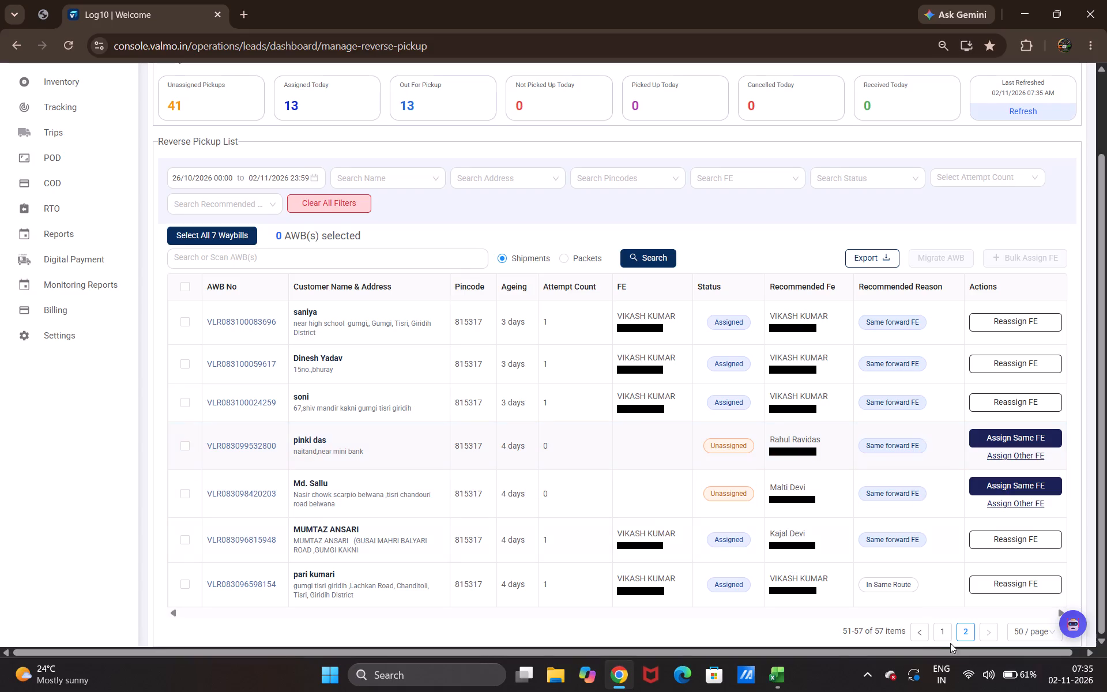
{"action": "left_click", "coordinate": [938, 635]}
{"action": "scroll", "coordinate": [638, 535], "scroll_direction": "down", "scroll_amount": 1}
{"action": "scroll", "coordinate": [562, 516], "scroll_direction": "down", "scroll_amount": 2}
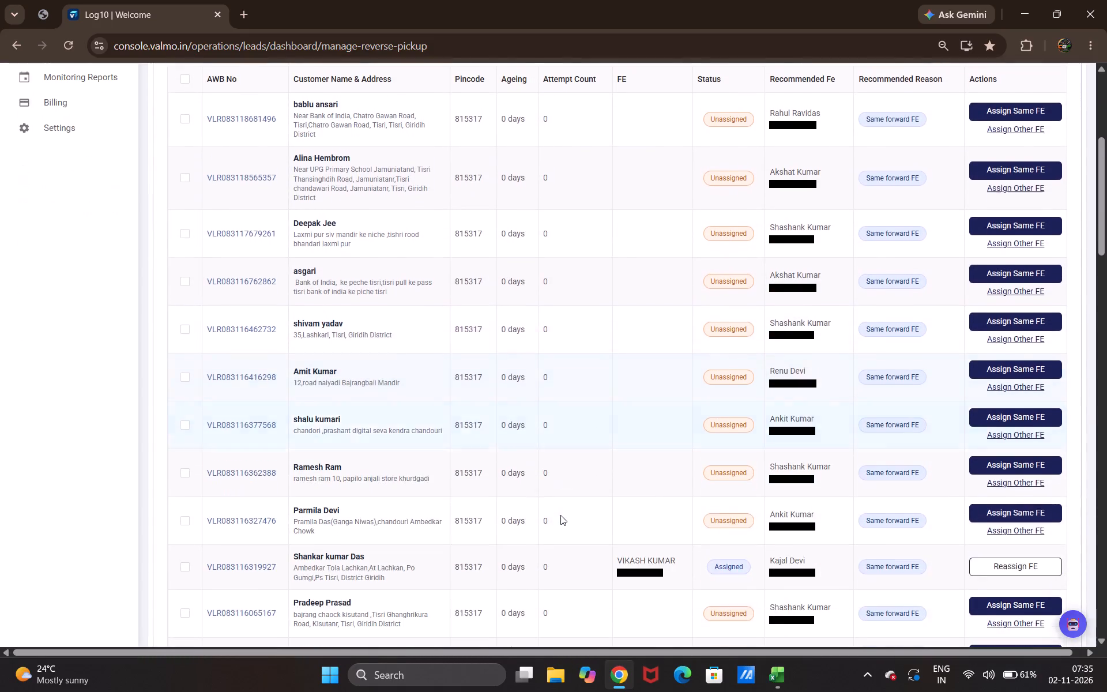
{"action": "scroll", "coordinate": [427, 336], "scroll_direction": "up", "scroll_amount": 2}
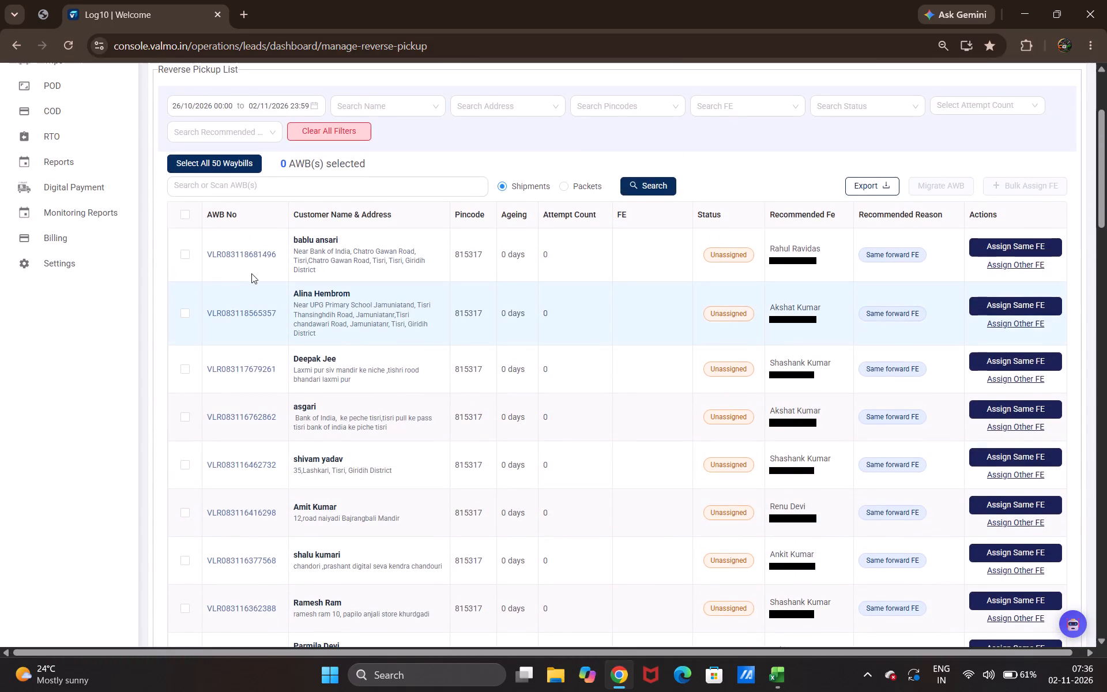
{"action": "left_click", "coordinate": [185, 255]}
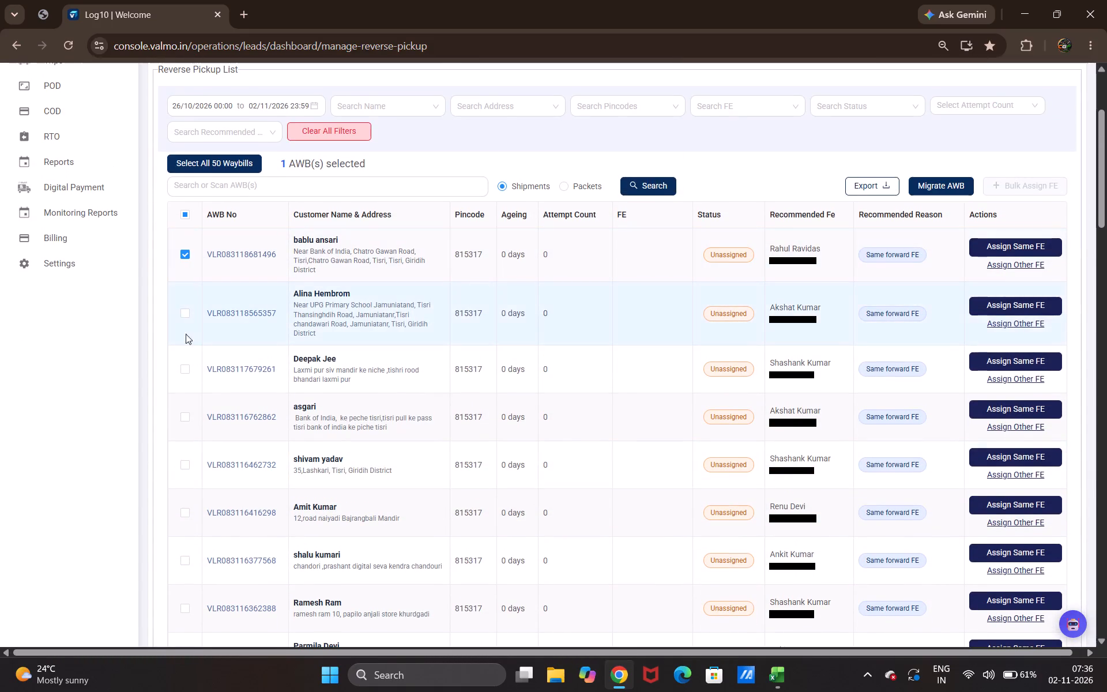
{"action": "left_click", "coordinate": [185, 314]}
{"action": "scroll", "coordinate": [274, 328], "scroll_direction": "down", "scroll_amount": 1}
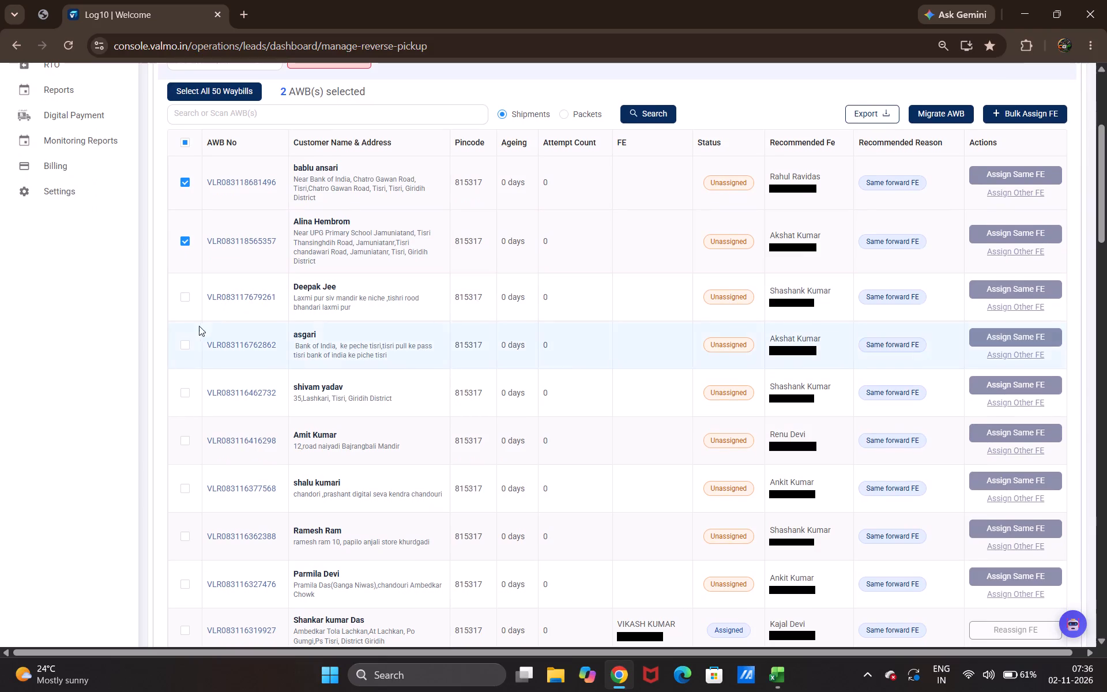
{"action": "scroll", "coordinate": [183, 297], "scroll_direction": "down", "scroll_amount": 2}
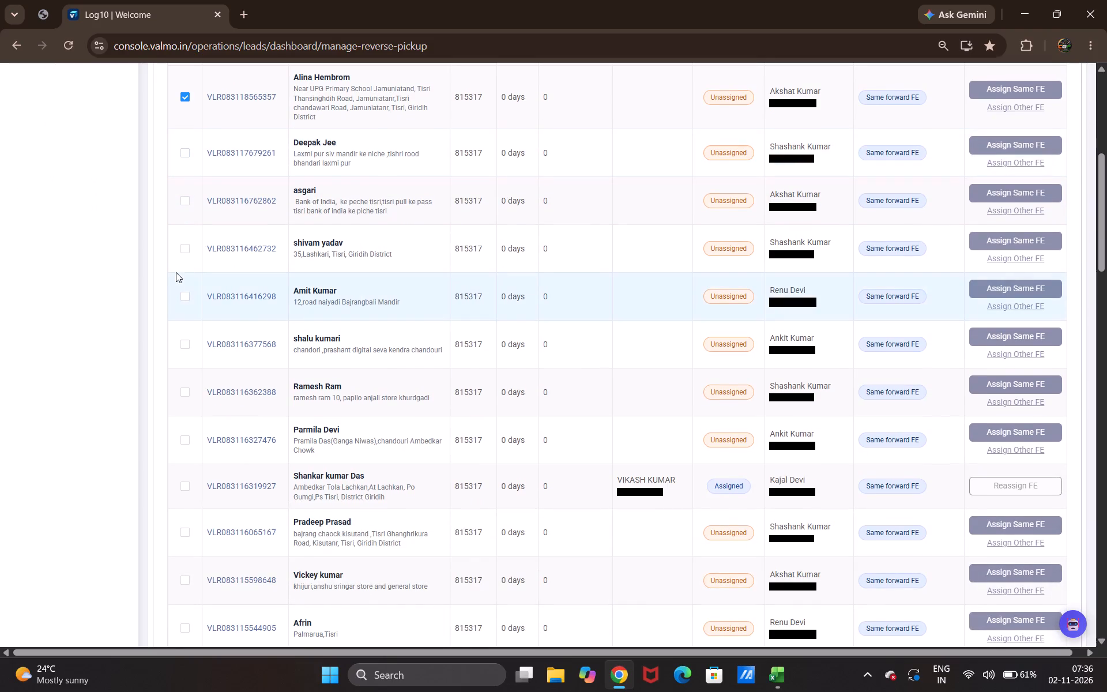
{"action": "left_click", "coordinate": [184, 200]}
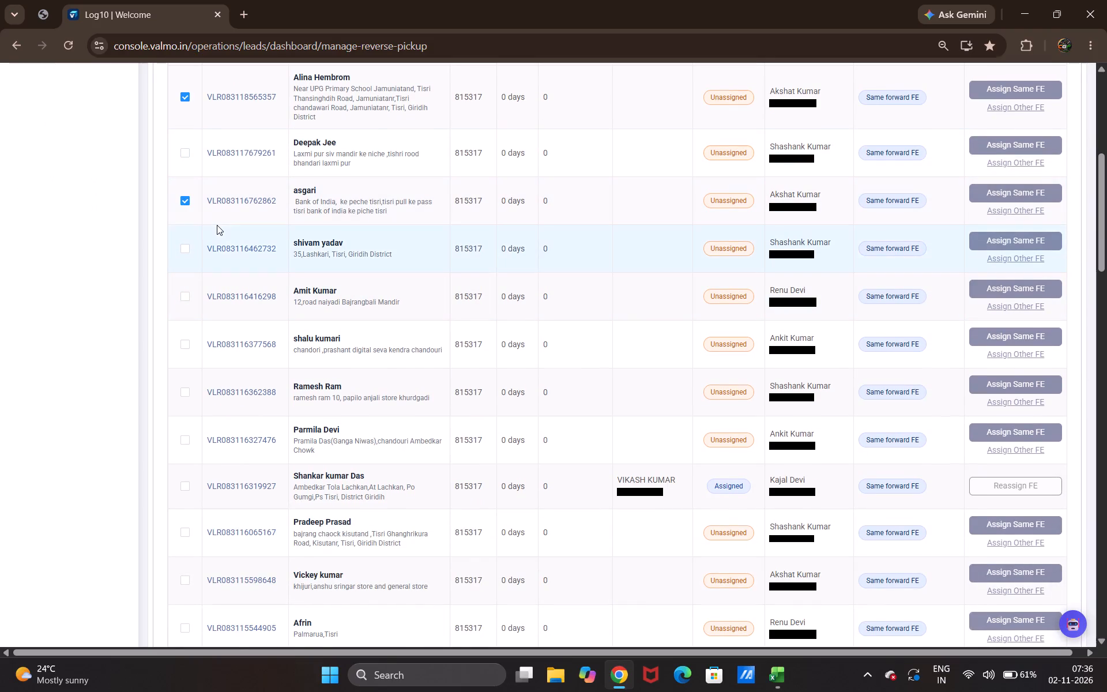
{"action": "scroll", "coordinate": [217, 225], "scroll_direction": "down", "scroll_amount": 2}
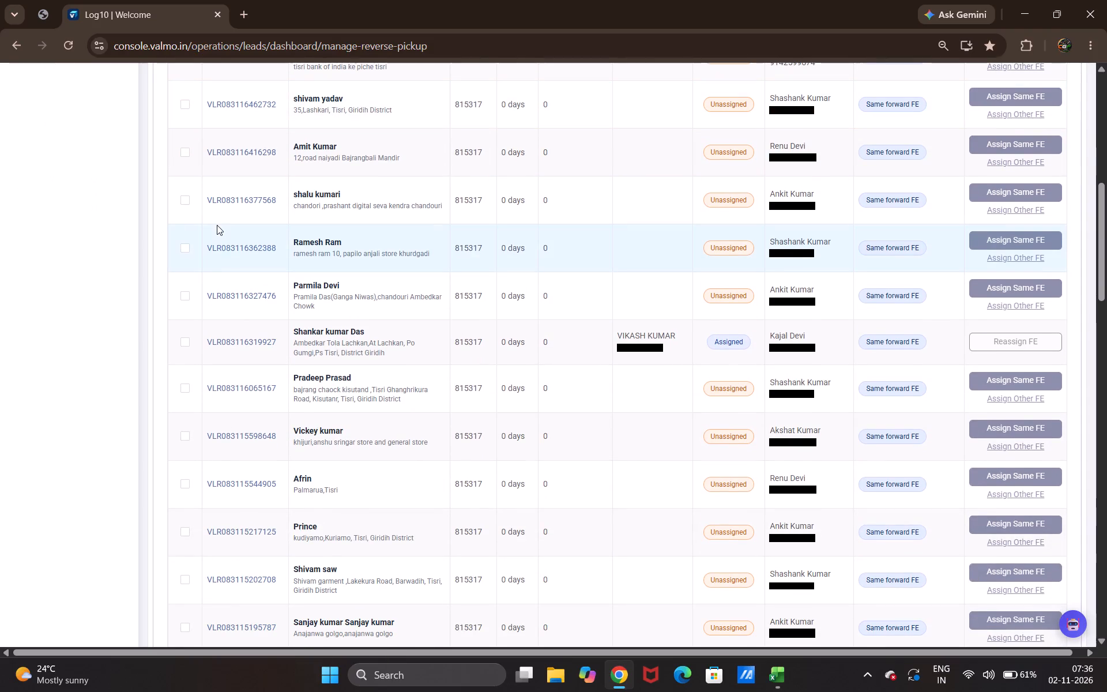
{"action": "scroll", "coordinate": [213, 230], "scroll_direction": "down", "scroll_amount": 1}
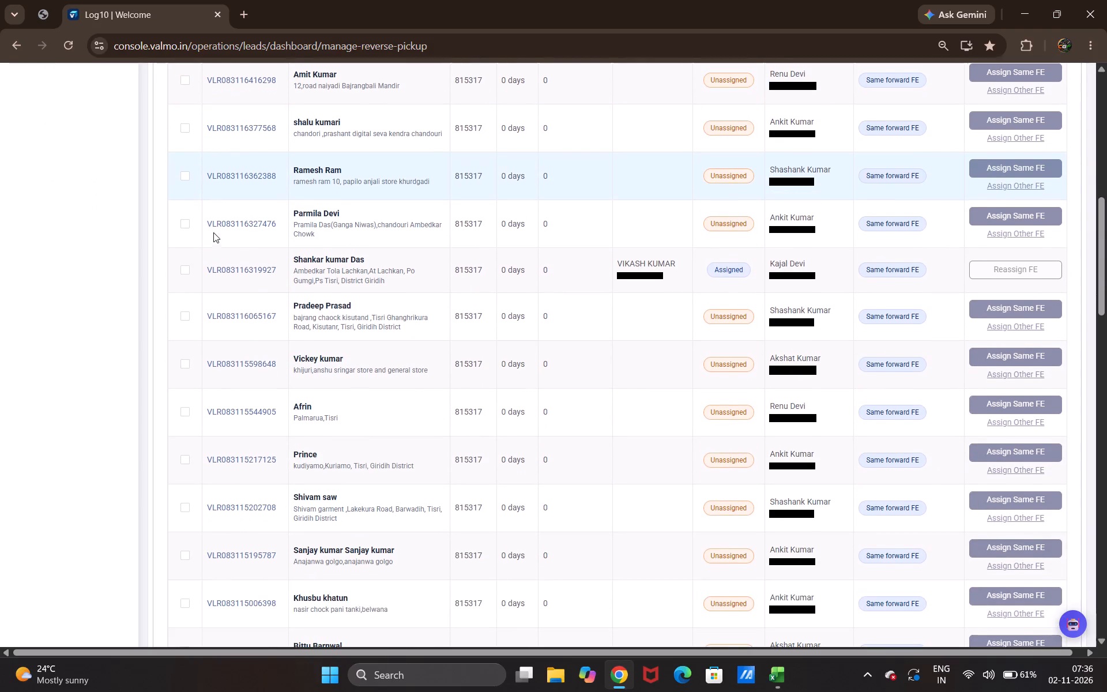
{"action": "scroll", "coordinate": [213, 234], "scroll_direction": "down", "scroll_amount": 1}
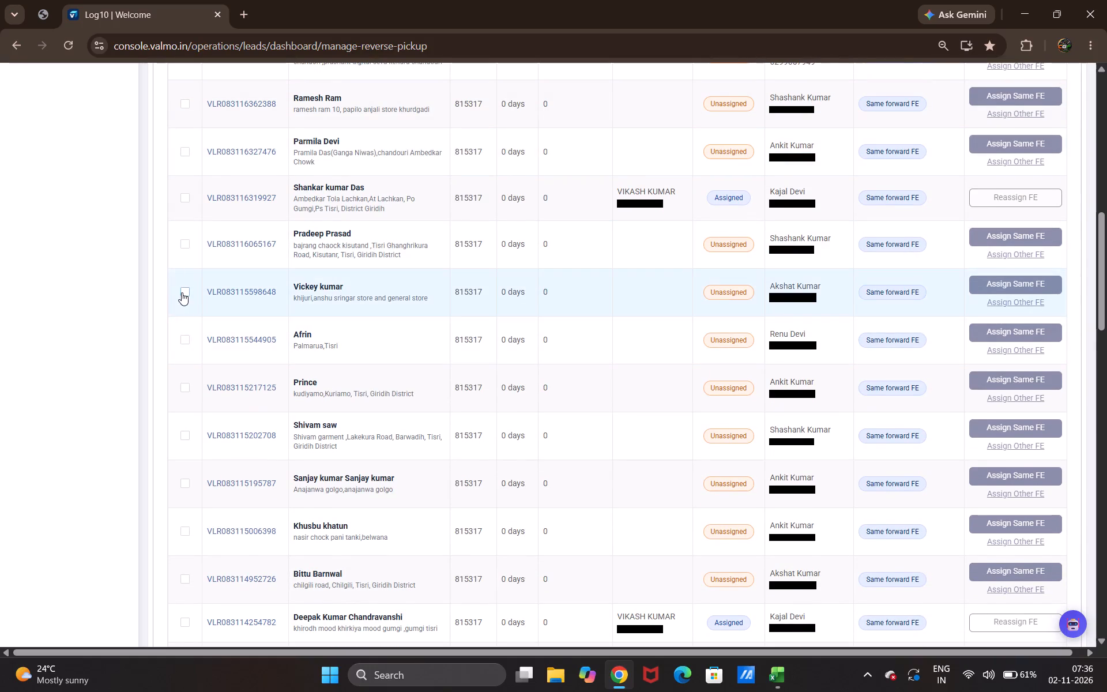
{"action": "left_click", "coordinate": [182, 292]}
{"action": "scroll", "coordinate": [182, 291], "scroll_direction": "down", "scroll_amount": 2}
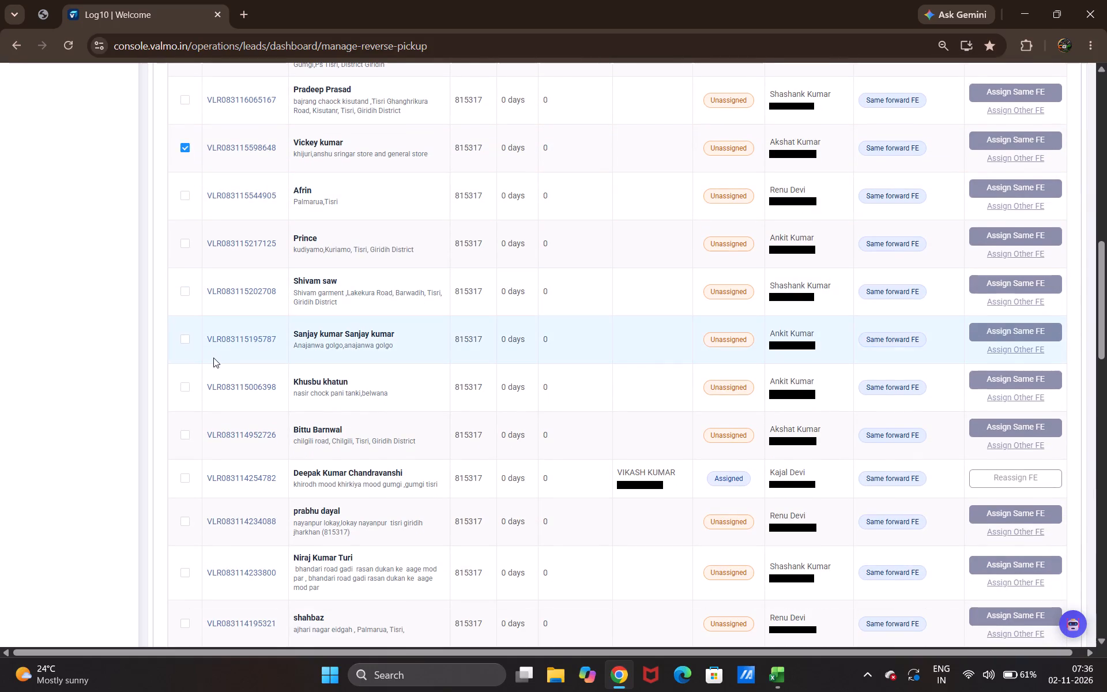
{"action": "left_click", "coordinate": [184, 435]}
{"action": "scroll", "coordinate": [229, 439], "scroll_direction": "down", "scroll_amount": 3}
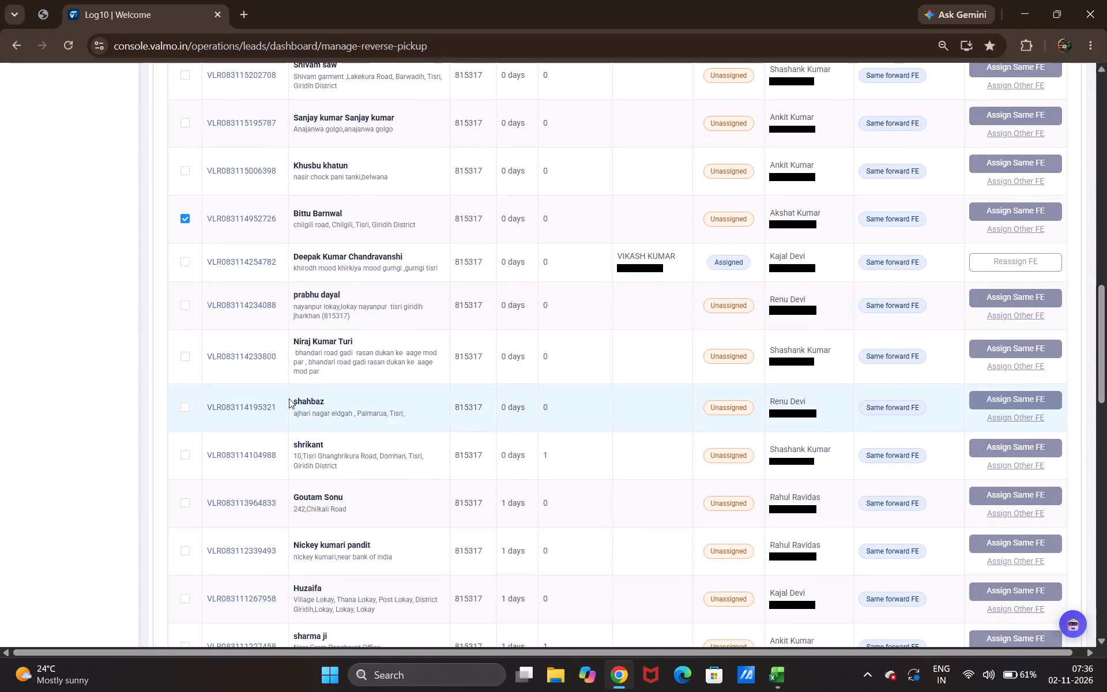
{"action": "scroll", "coordinate": [289, 398], "scroll_direction": "down", "scroll_amount": 2}
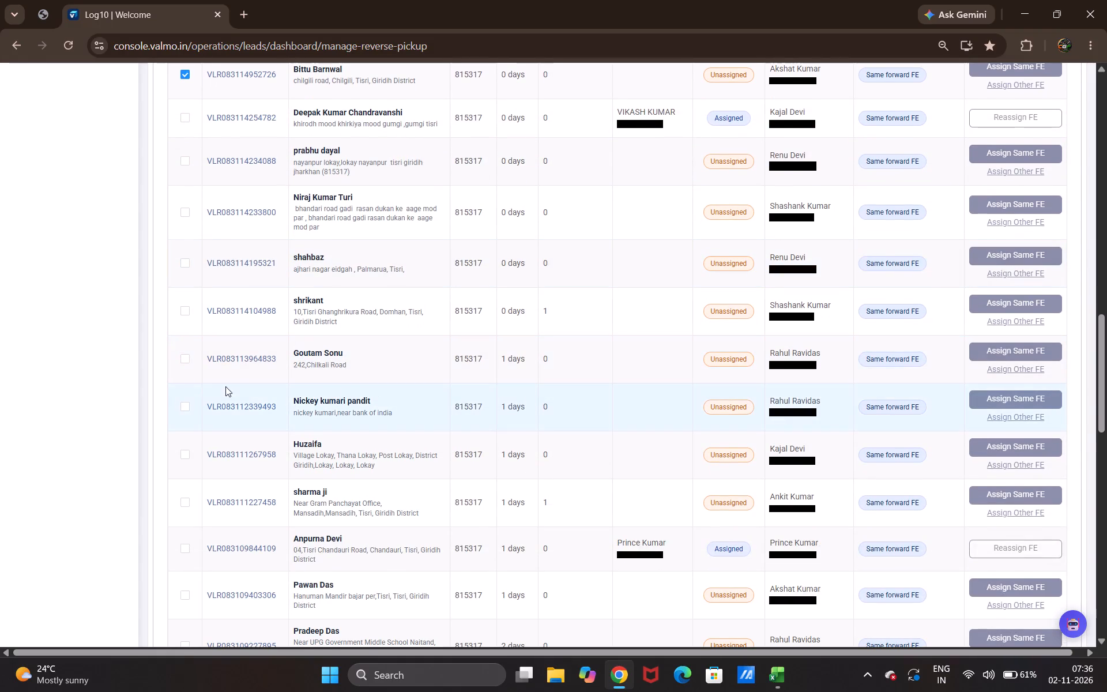
{"action": "left_click", "coordinate": [180, 357]}
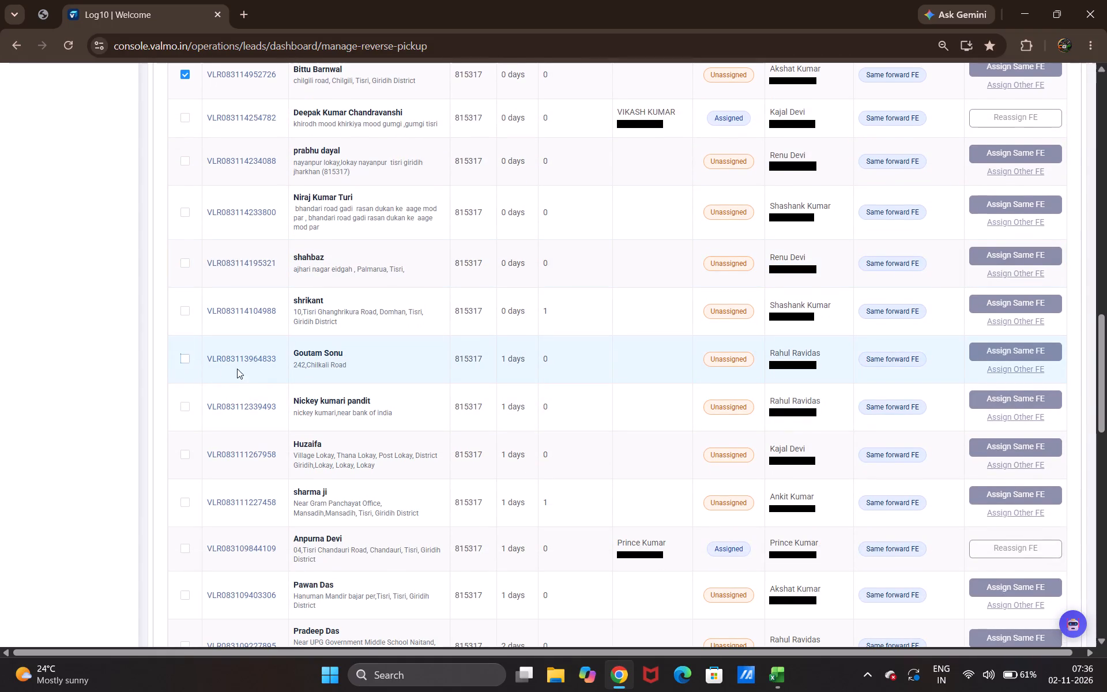
{"action": "scroll", "coordinate": [352, 389], "scroll_direction": "down", "scroll_amount": 1}
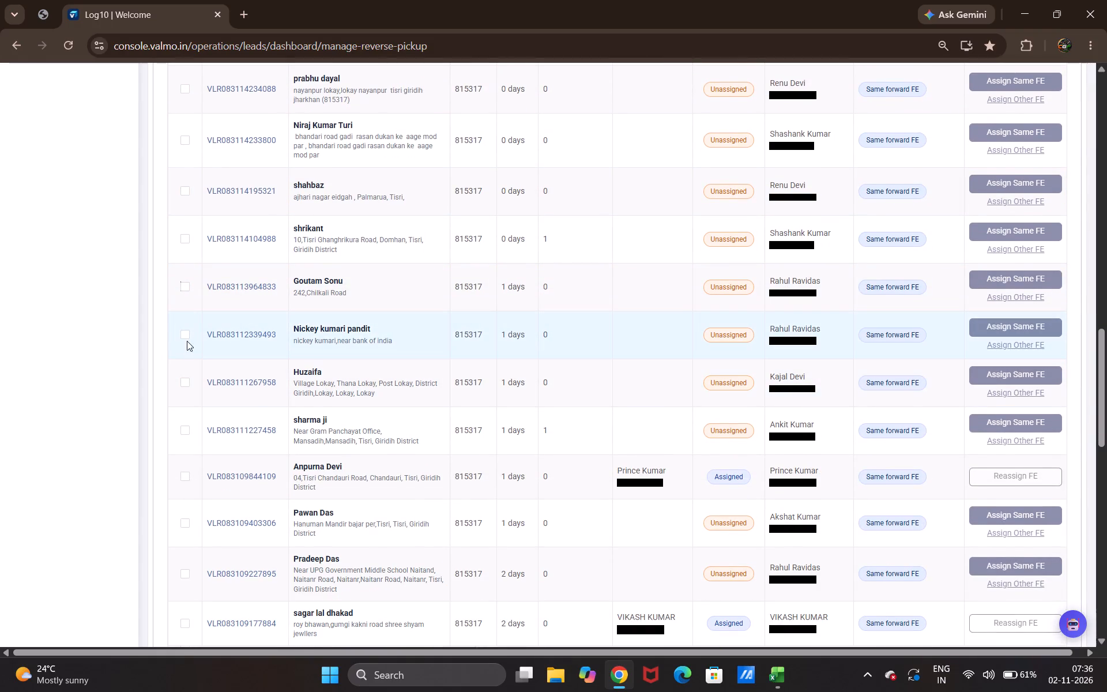
{"action": "left_click", "coordinate": [183, 335]}
{"action": "left_click", "coordinate": [185, 284]}
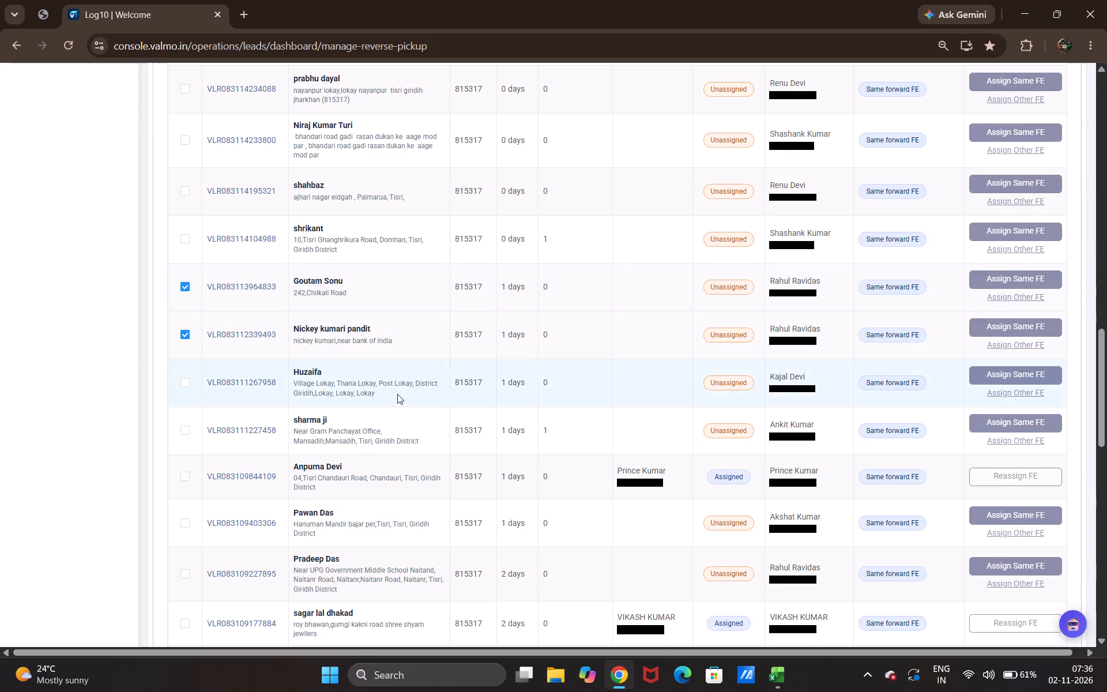
{"action": "scroll", "coordinate": [397, 394], "scroll_direction": "down", "scroll_amount": 2}
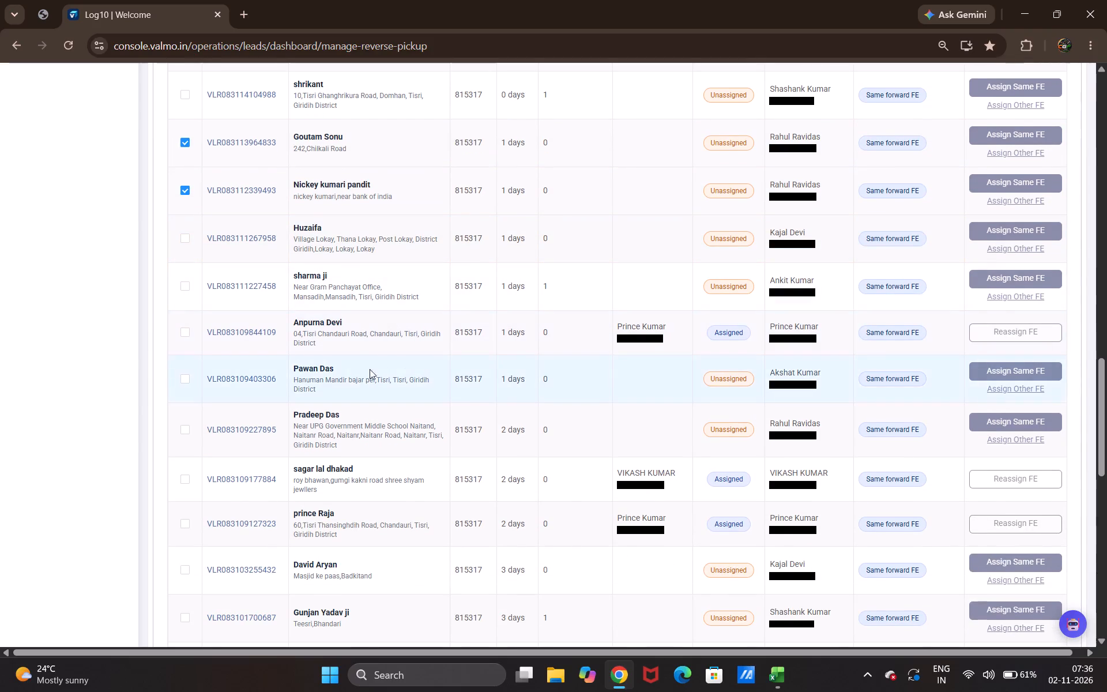
{"action": "left_click", "coordinate": [186, 377]}
{"action": "scroll", "coordinate": [184, 398], "scroll_direction": "down", "scroll_amount": 1}
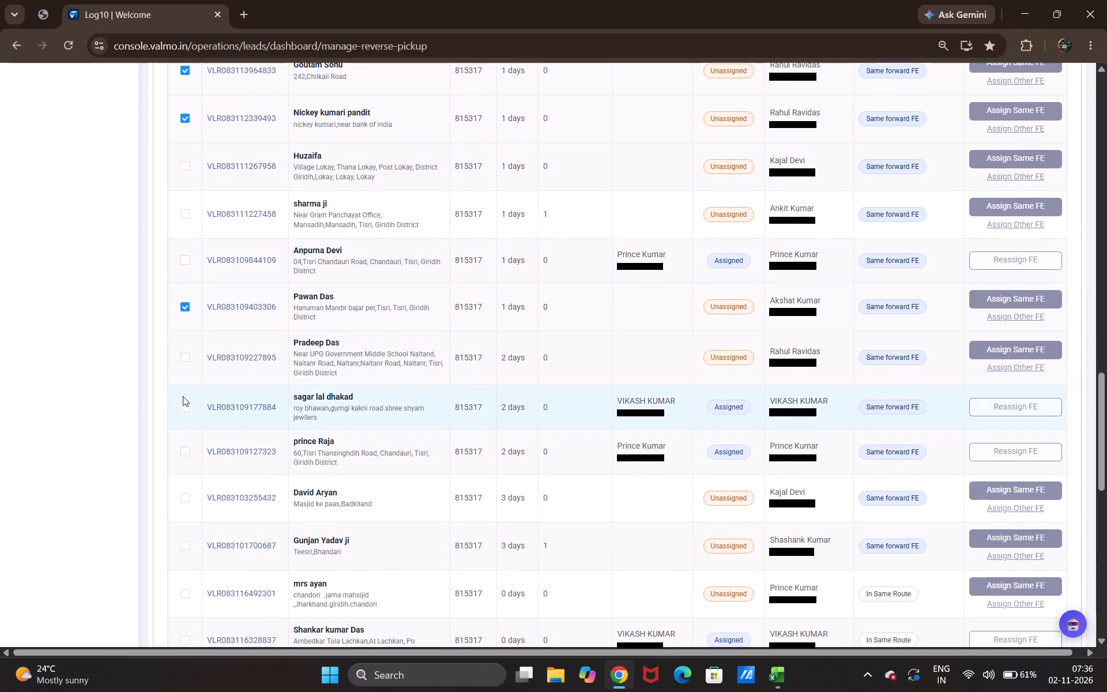
{"action": "scroll", "coordinate": [441, 408], "scroll_direction": "down", "scroll_amount": 1}
{"action": "scroll", "coordinate": [587, 403], "scroll_direction": "down", "scroll_amount": 1}
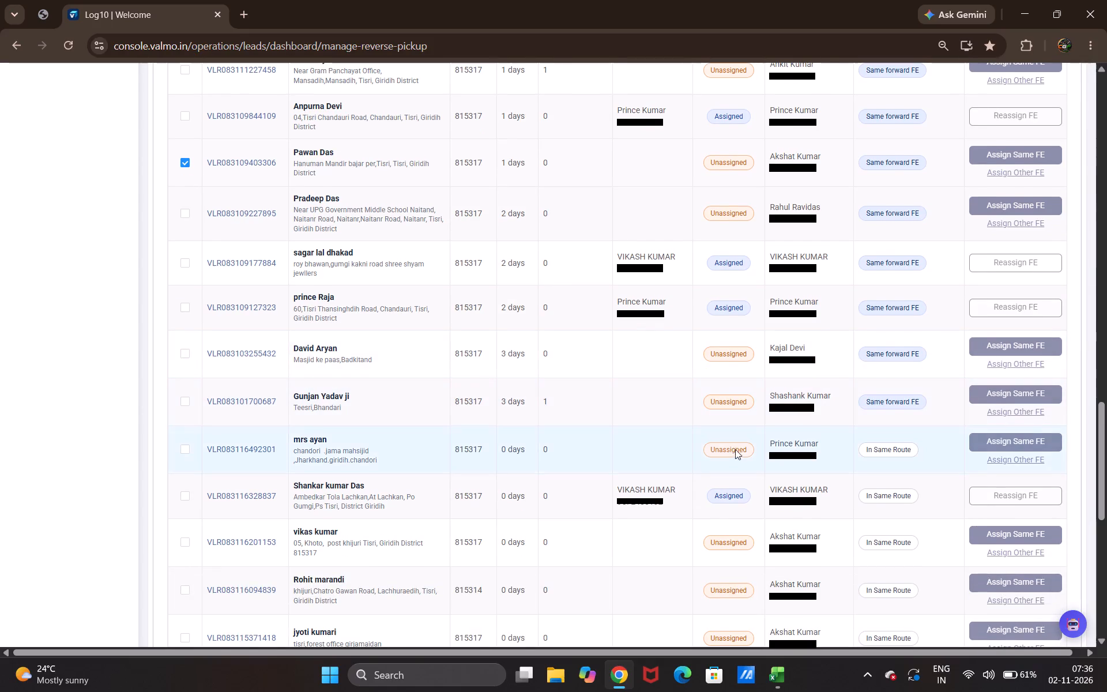
{"action": "scroll", "coordinate": [736, 448], "scroll_direction": "down", "scroll_amount": 1}
{"action": "scroll", "coordinate": [674, 401], "scroll_direction": "down", "scroll_amount": 1}
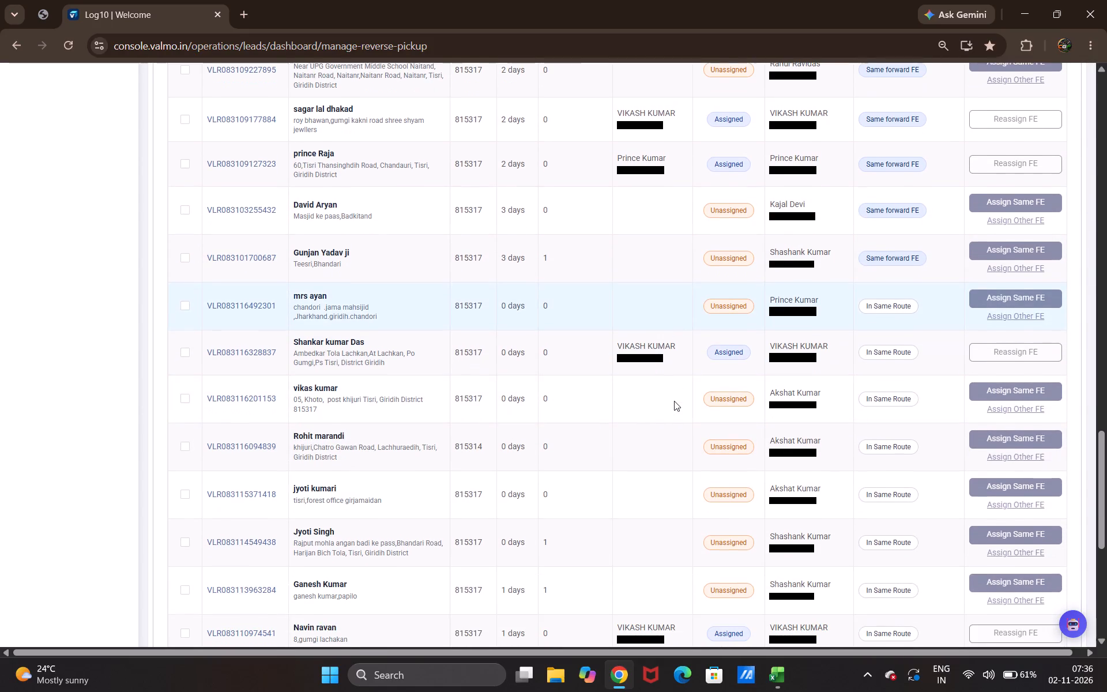
{"action": "scroll", "coordinate": [685, 401], "scroll_direction": "down", "scroll_amount": 1}
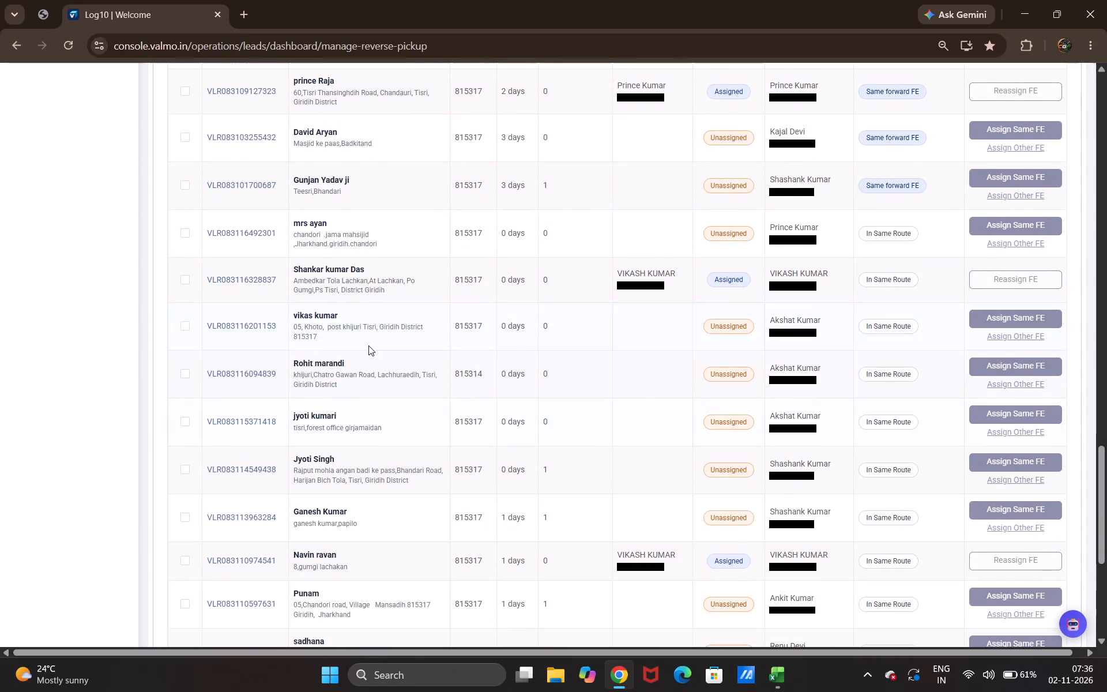
{"action": "left_click", "coordinate": [184, 325]}
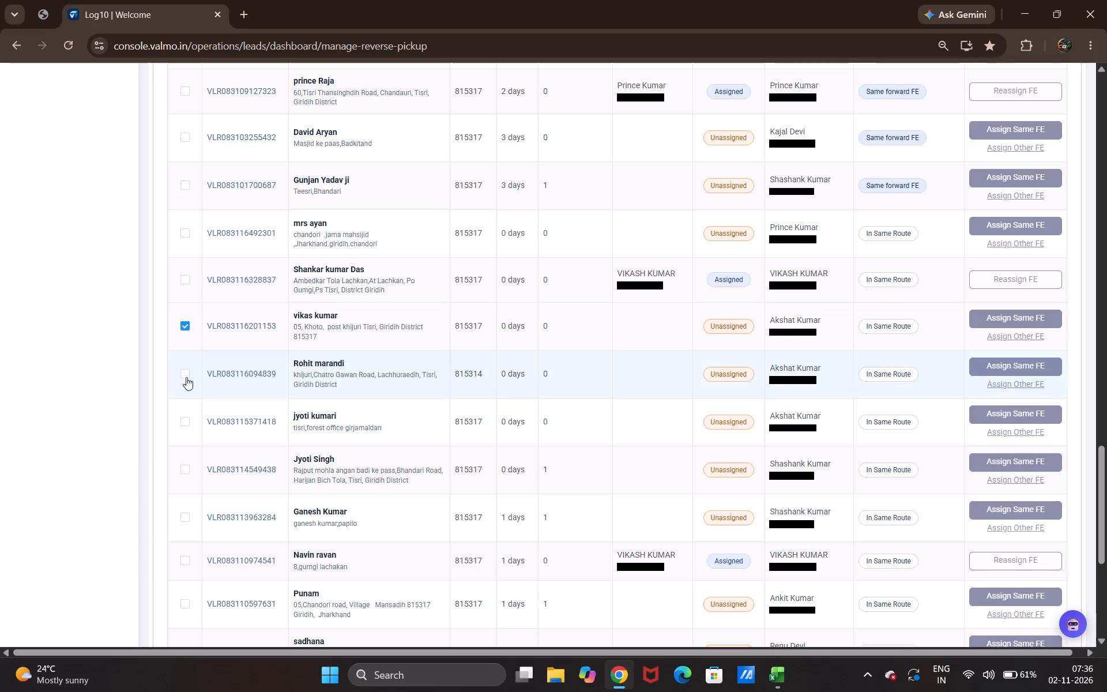
{"action": "left_click", "coordinate": [184, 376]}
{"action": "left_click", "coordinate": [187, 423]}
Review the remaining rows of page 1 and all of page 2 for more pickups belonging to this executive's group.
{"action": "scroll", "coordinate": [237, 415], "scroll_direction": "down", "scroll_amount": 1}
{"action": "scroll", "coordinate": [552, 437], "scroll_direction": "down", "scroll_amount": 2}
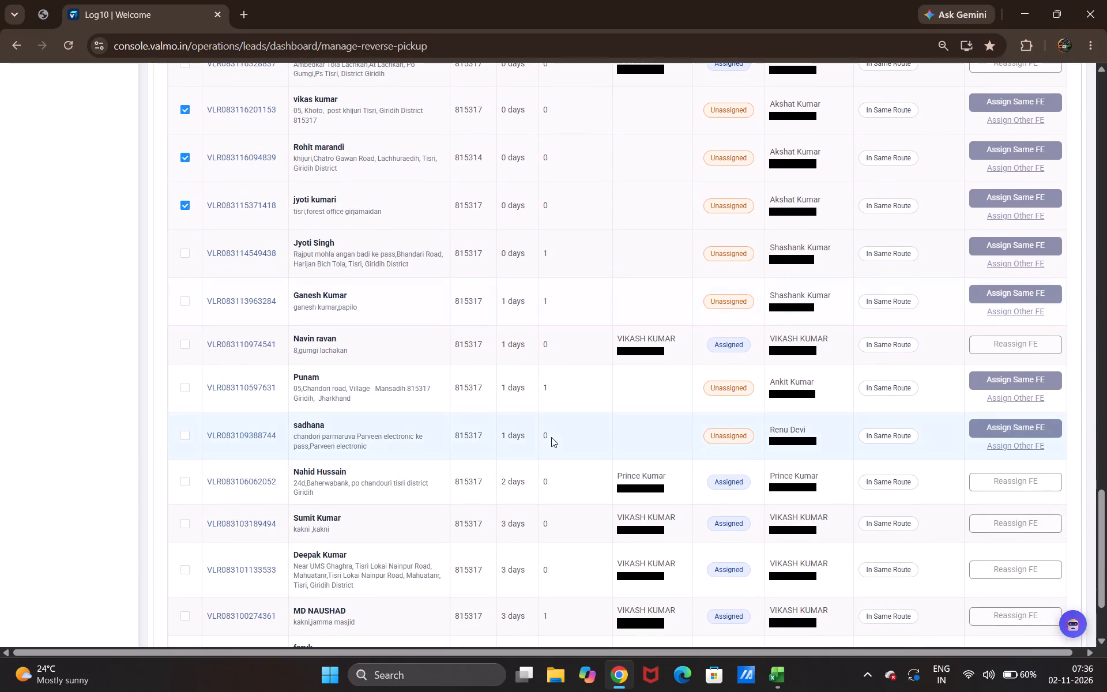
{"action": "scroll", "coordinate": [551, 437], "scroll_direction": "down", "scroll_amount": 1}
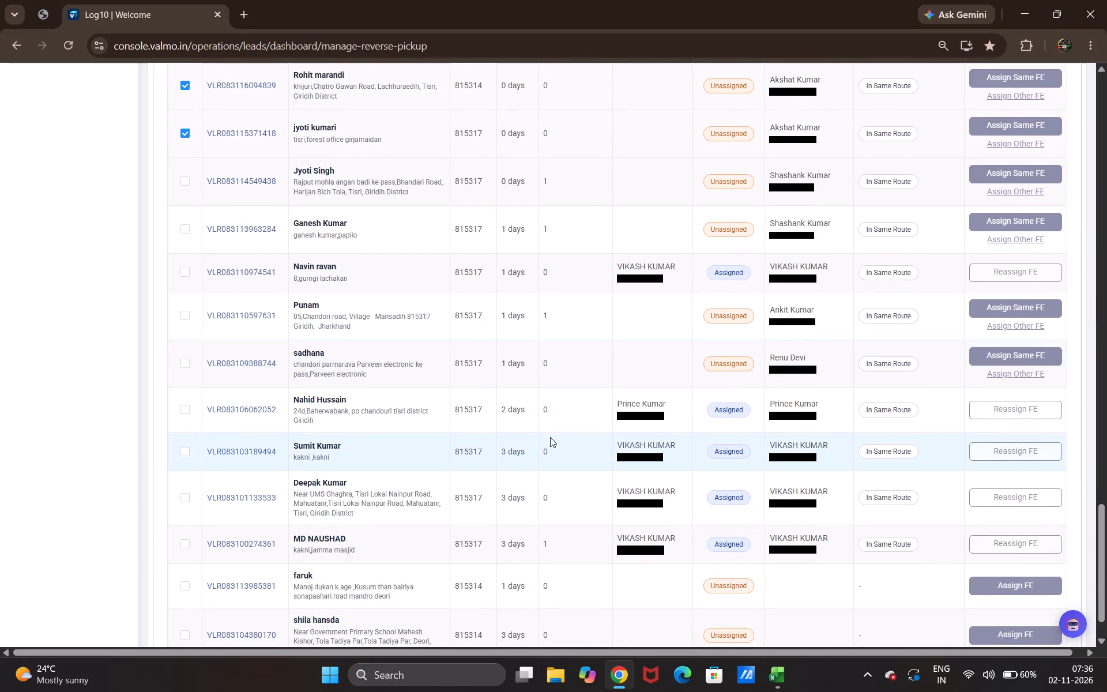
{"action": "scroll", "coordinate": [550, 437], "scroll_direction": "down", "scroll_amount": 2}
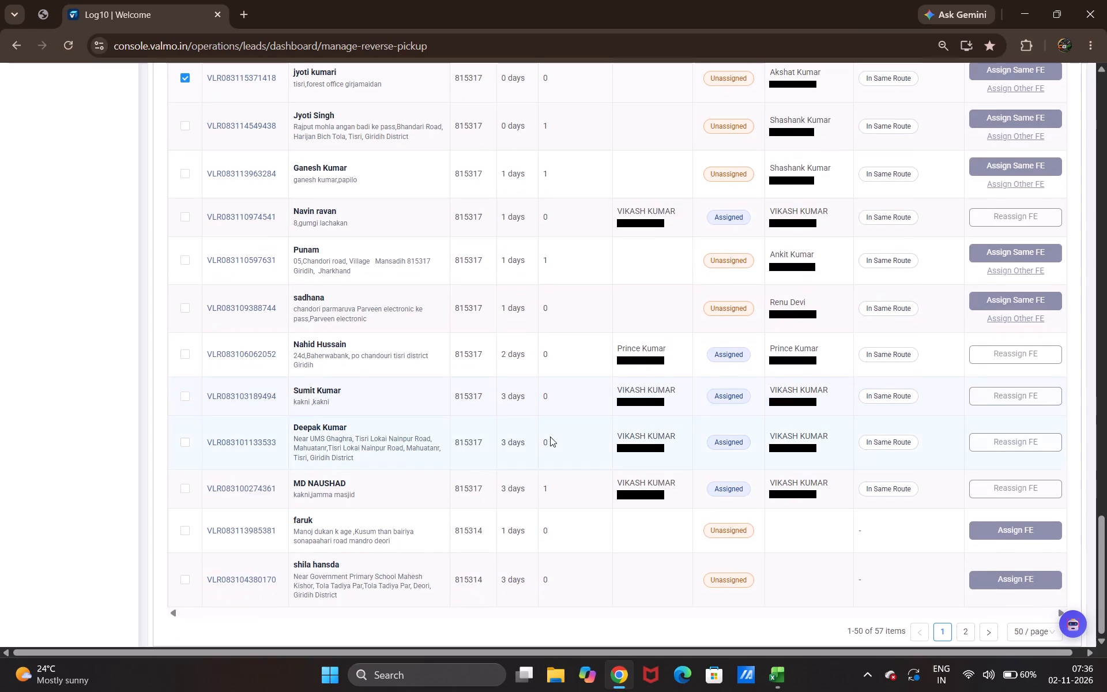
{"action": "scroll", "coordinate": [550, 437], "scroll_direction": "down", "scroll_amount": 1}
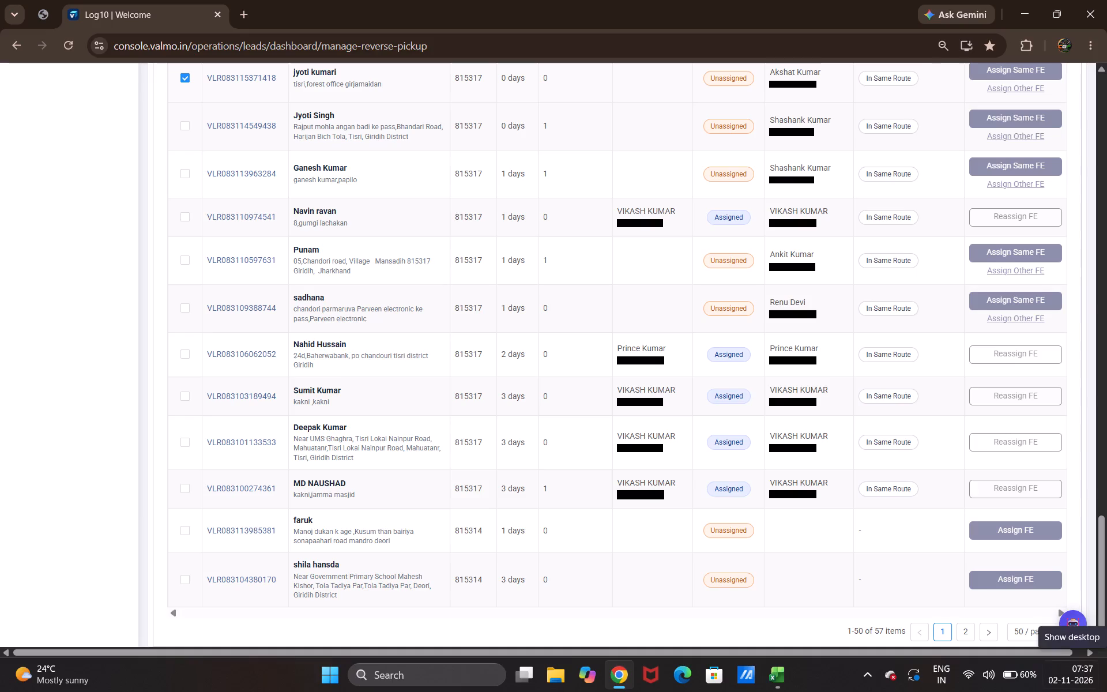
{"action": "scroll", "coordinate": [1106, 644], "scroll_direction": "down", "scroll_amount": 2}
{"action": "scroll", "coordinate": [1106, 644], "scroll_direction": "up", "scroll_amount": 5}
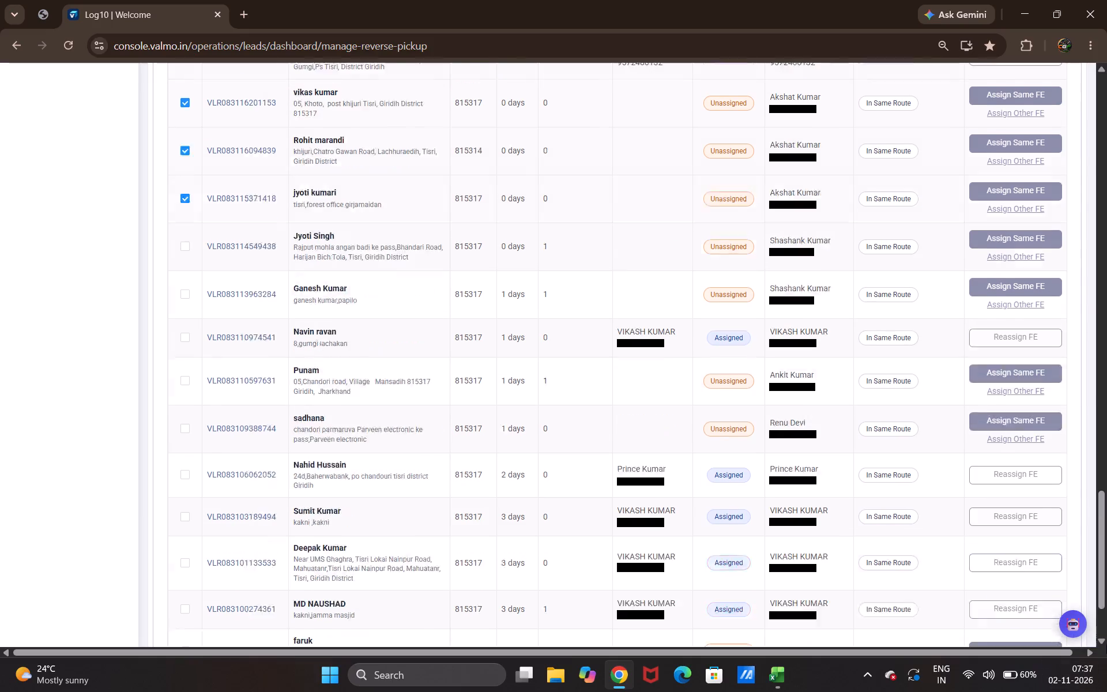
{"action": "scroll", "coordinate": [1106, 644], "scroll_direction": "up", "scroll_amount": 2}
{"action": "scroll", "coordinate": [787, 637], "scroll_direction": "down", "scroll_amount": 4}
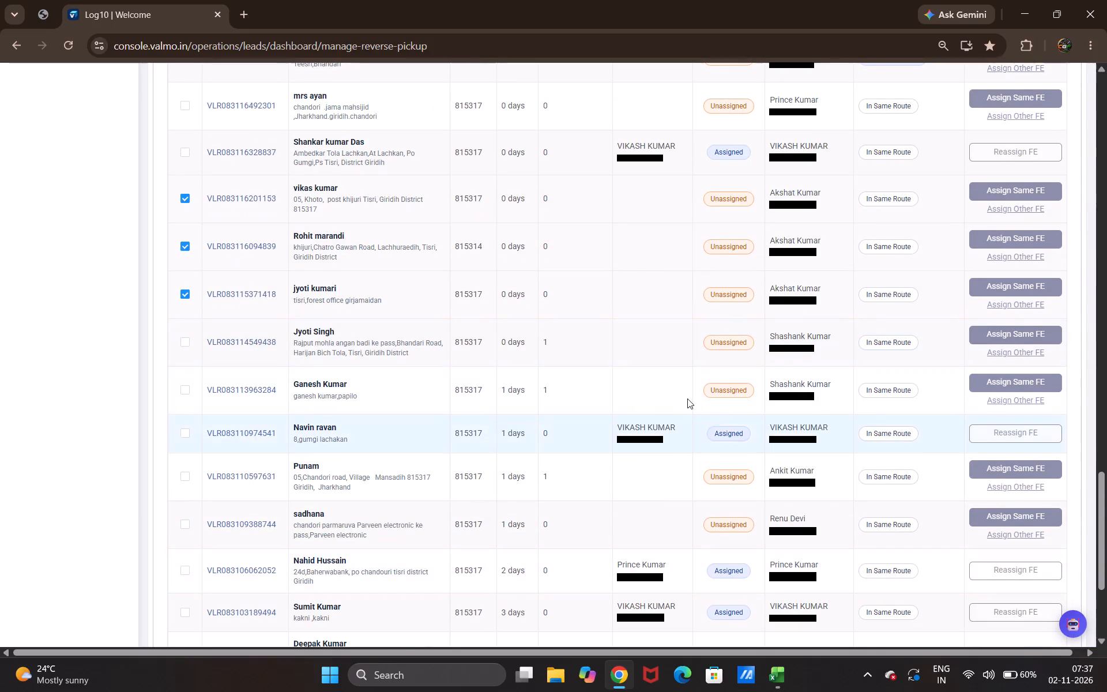
{"action": "scroll", "coordinate": [571, 390], "scroll_direction": "down", "scroll_amount": 2}
{"action": "scroll", "coordinate": [634, 381], "scroll_direction": "down", "scroll_amount": 2}
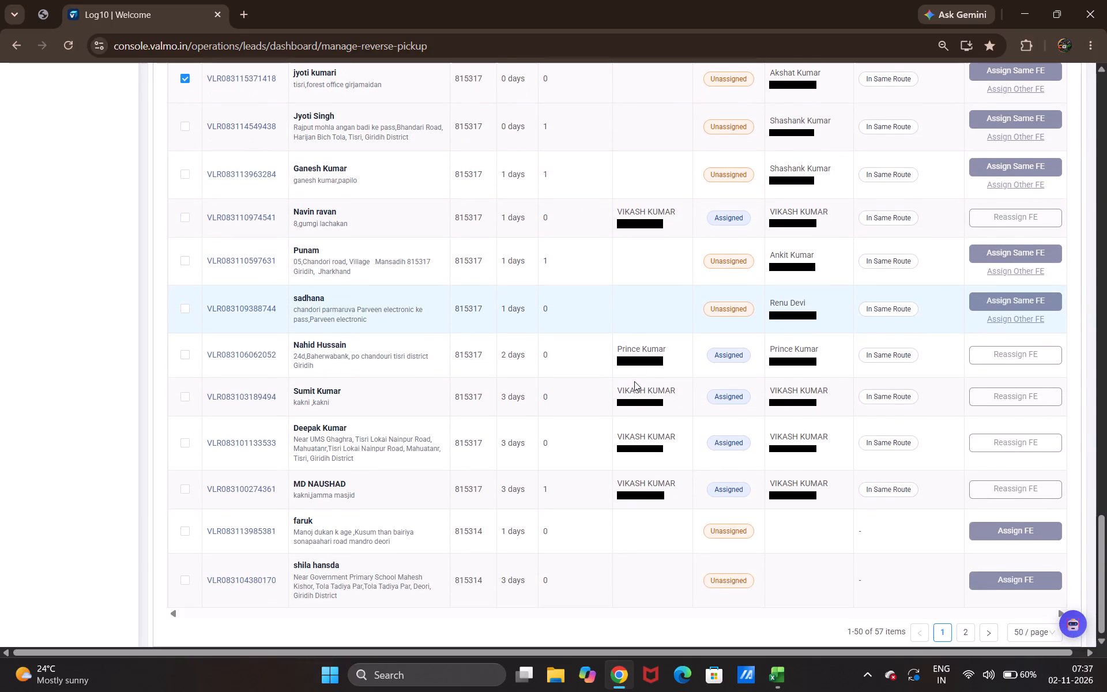
{"action": "scroll", "coordinate": [634, 381], "scroll_direction": "down", "scroll_amount": 3}
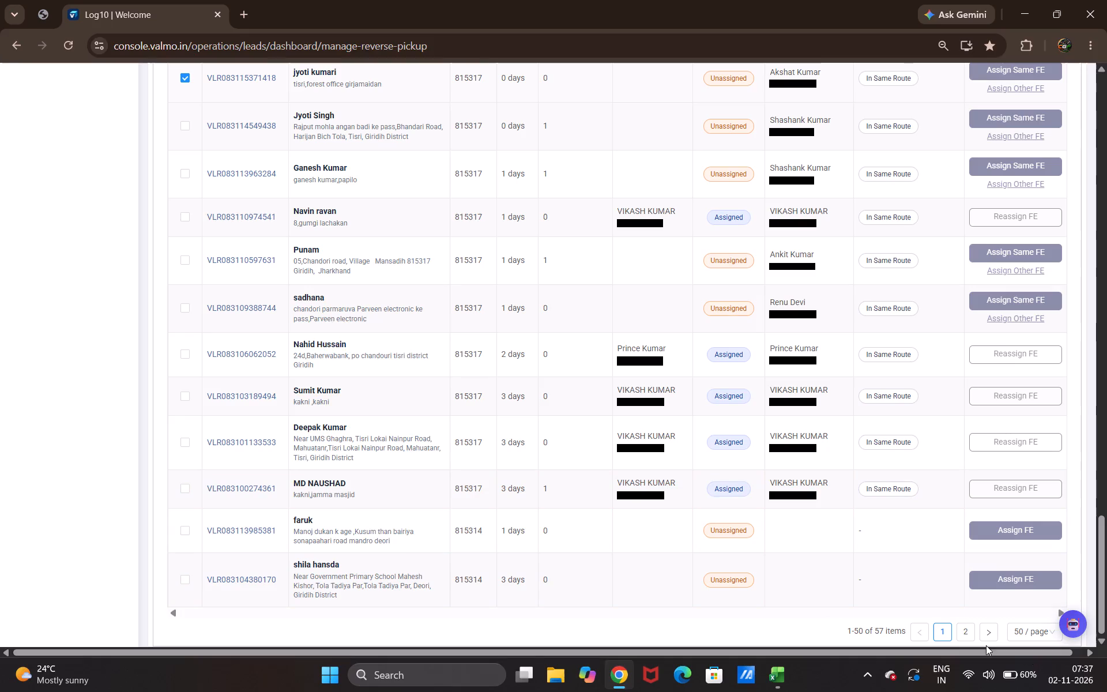
{"action": "left_click", "coordinate": [970, 631]}
{"action": "scroll", "coordinate": [734, 507], "scroll_direction": "up", "scroll_amount": 2}
{"action": "scroll", "coordinate": [728, 499], "scroll_direction": "down", "scroll_amount": 1}
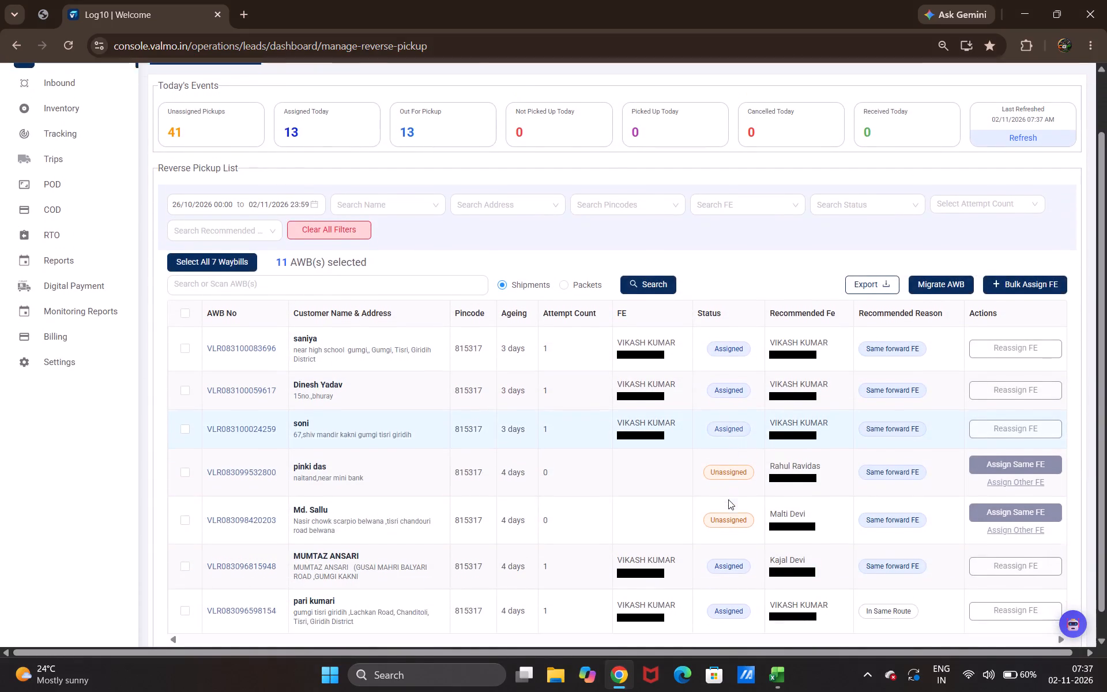
{"action": "scroll", "coordinate": [357, 469], "scroll_direction": "down", "scroll_amount": 2}
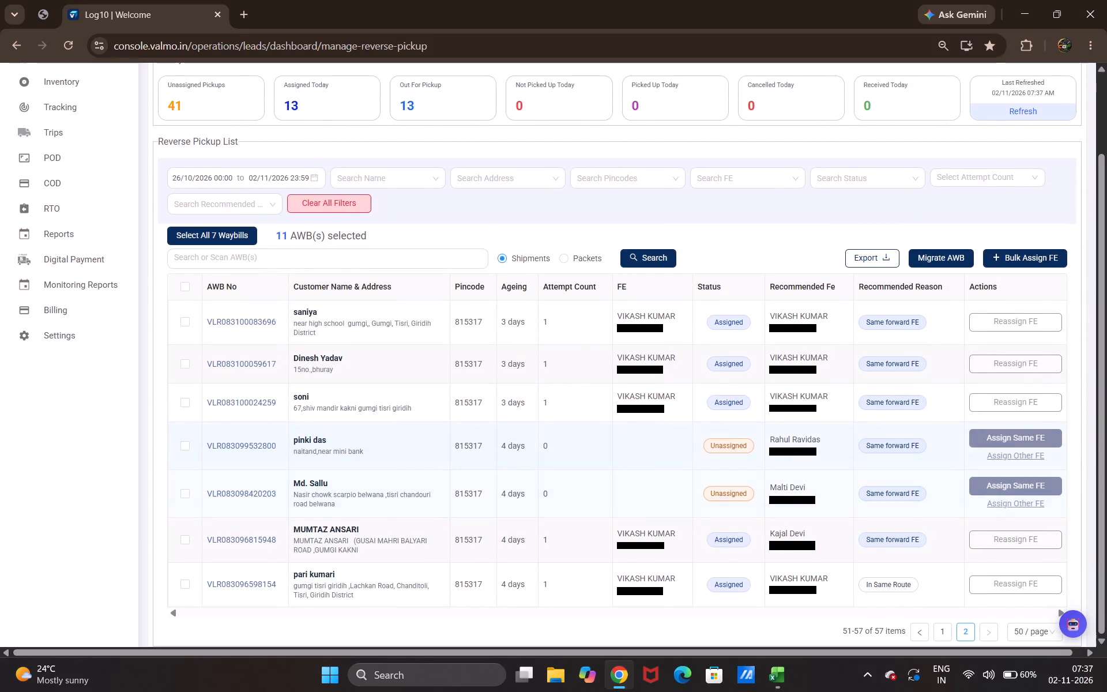
{"action": "scroll", "coordinate": [743, 494], "scroll_direction": "up", "scroll_amount": 8}
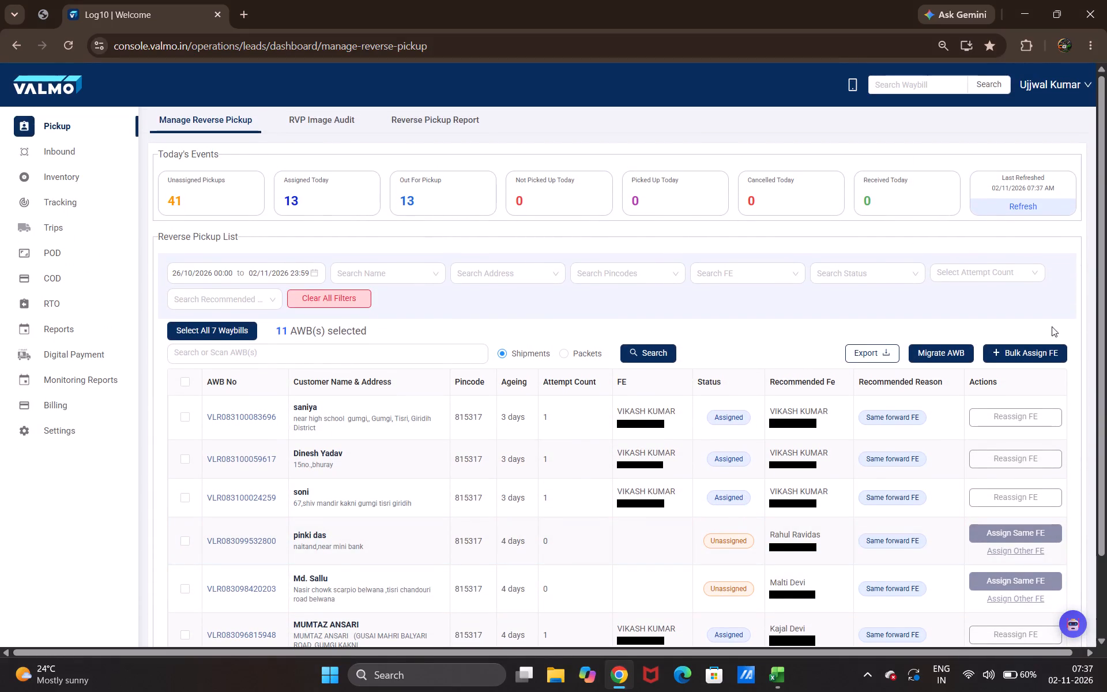
{"action": "left_click", "coordinate": [1018, 350]}
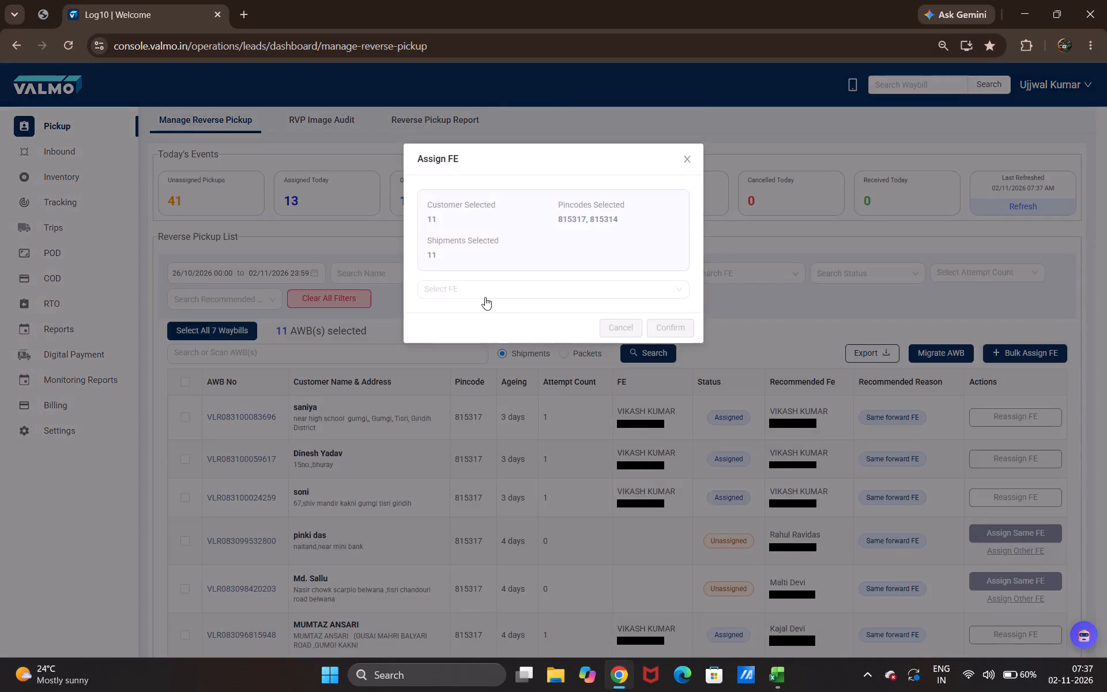
{"action": "left_click", "coordinate": [484, 291]}
{"action": "scroll", "coordinate": [453, 358], "scroll_direction": "down", "scroll_amount": 12}
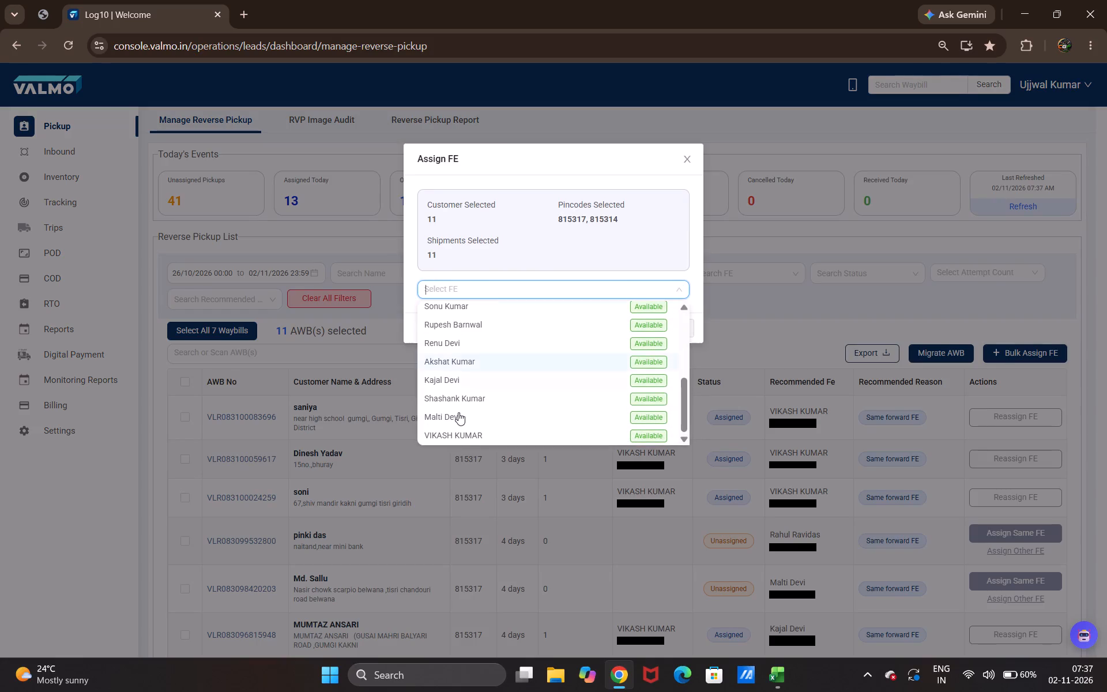
{"action": "left_click", "coordinate": [470, 362]}
{"action": "left_click", "coordinate": [671, 319]}
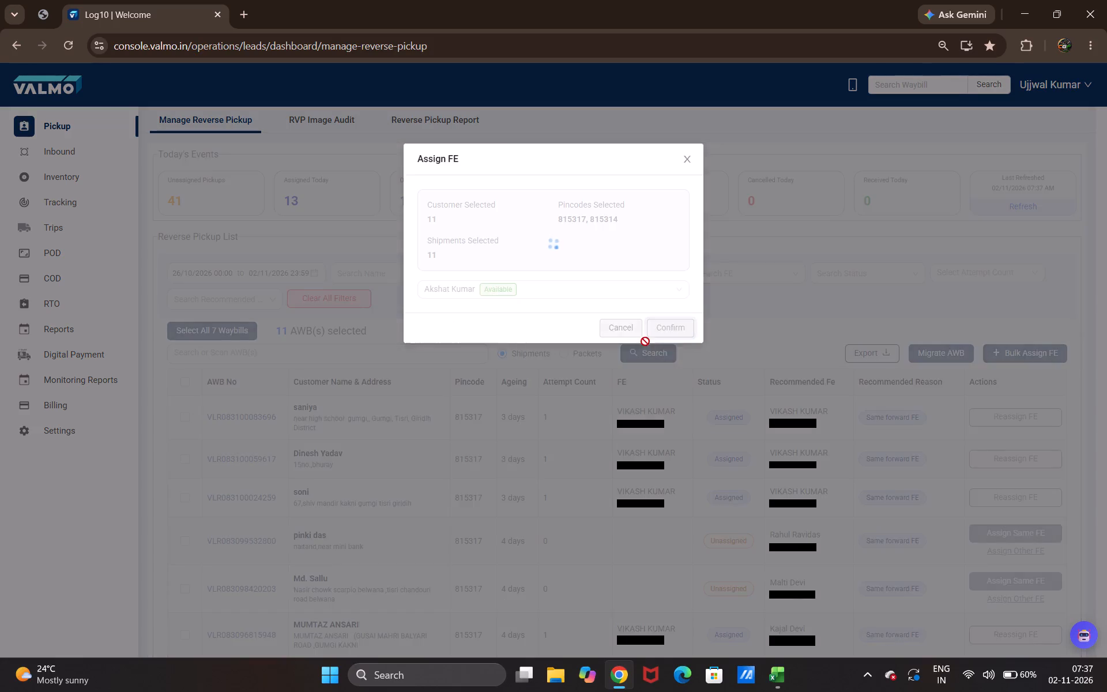
{"action": "scroll", "coordinate": [519, 359], "scroll_direction": "down", "scroll_amount": 5}
{"action": "scroll", "coordinate": [519, 359], "scroll_direction": "up", "scroll_amount": 2}
{"action": "scroll", "coordinate": [519, 359], "scroll_direction": "down", "scroll_amount": 5}
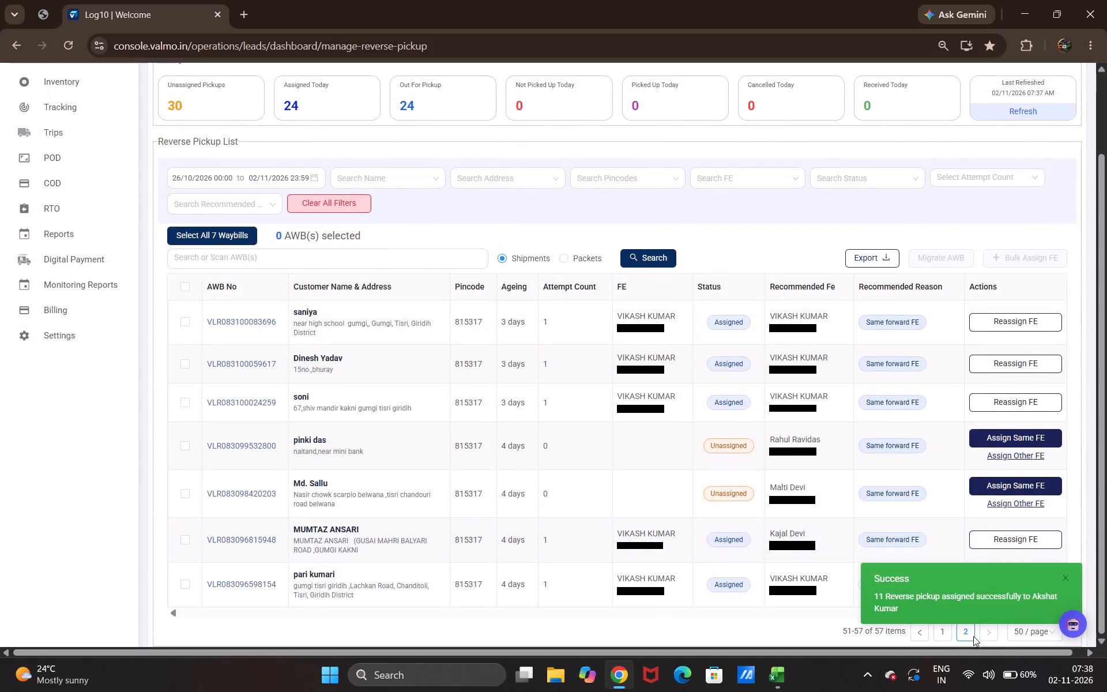
{"action": "left_click", "coordinate": [945, 633]}
{"action": "scroll", "coordinate": [734, 529], "scroll_direction": "down", "scroll_amount": 5}
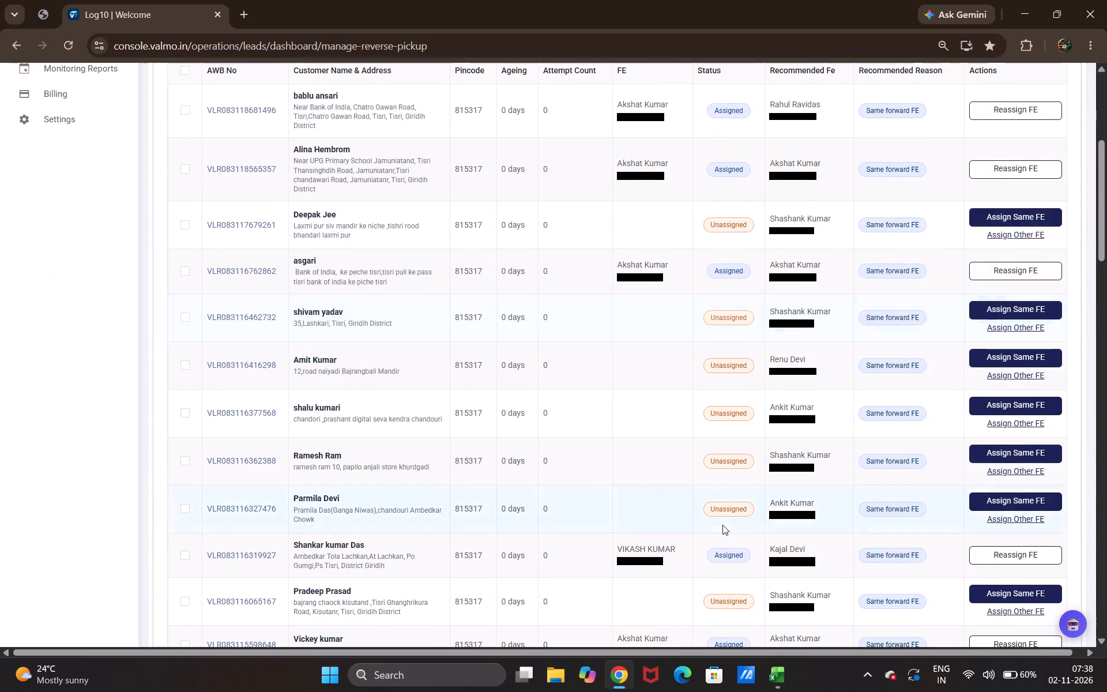
{"action": "scroll", "coordinate": [709, 454], "scroll_direction": "up", "scroll_amount": 1}
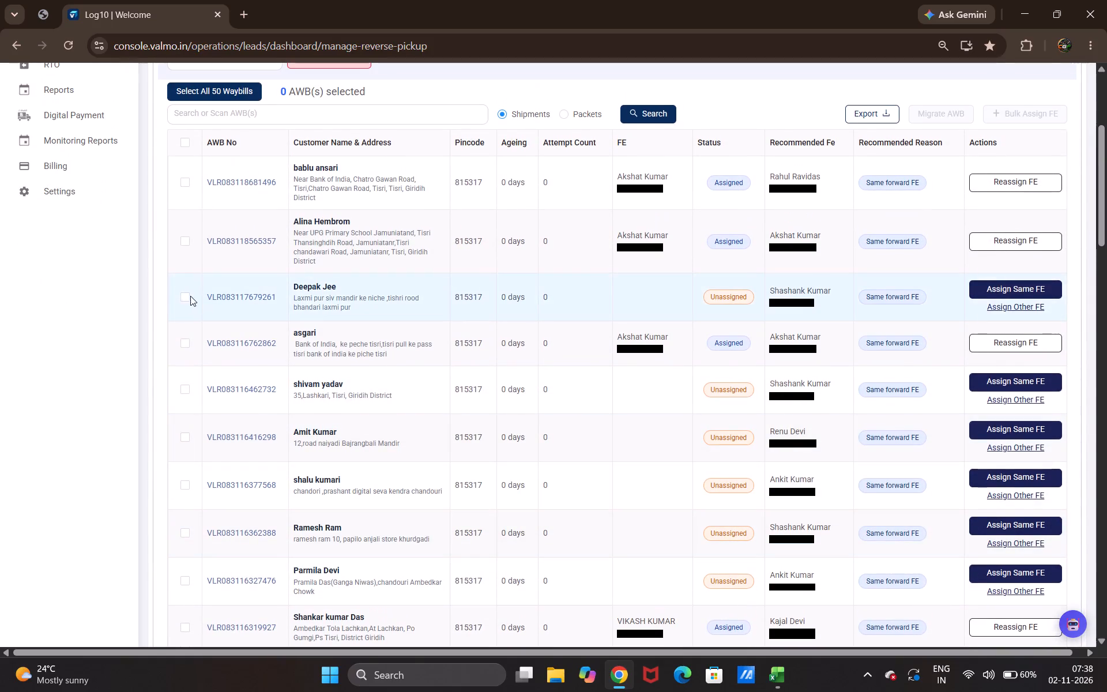
{"action": "left_click", "coordinate": [186, 296]}
{"action": "scroll", "coordinate": [186, 296], "scroll_direction": "up", "scroll_amount": 1}
{"action": "scroll", "coordinate": [185, 296], "scroll_direction": "down", "scroll_amount": 2}
{"action": "left_click", "coordinate": [184, 316]}
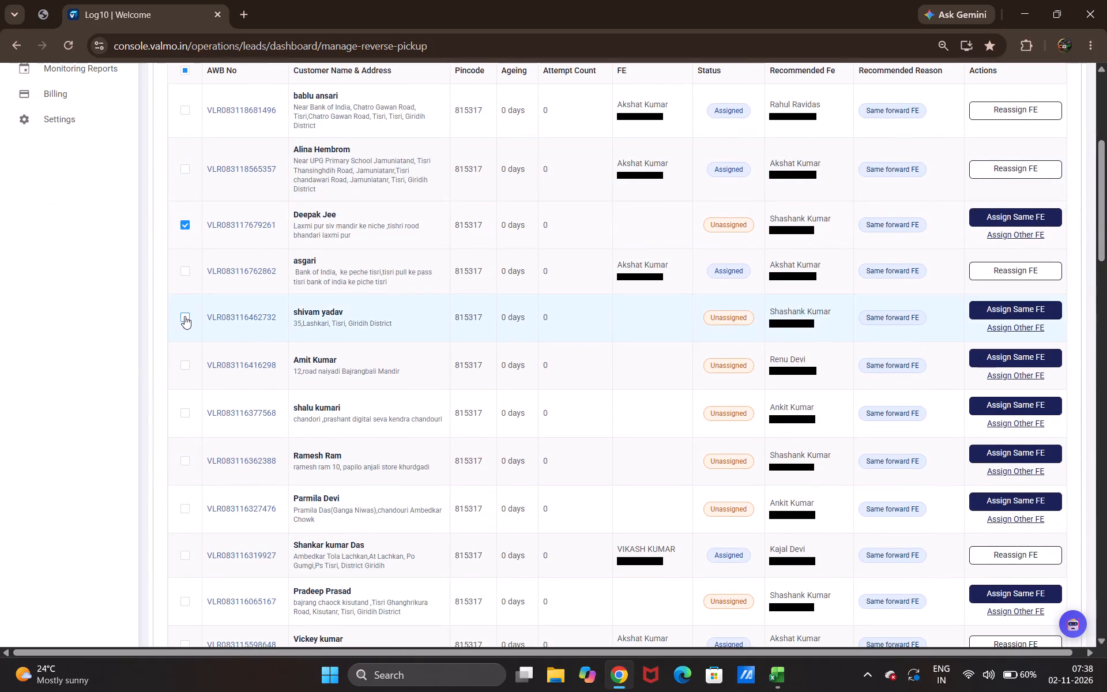
{"action": "scroll", "coordinate": [185, 405], "scroll_direction": "down", "scroll_amount": 2}
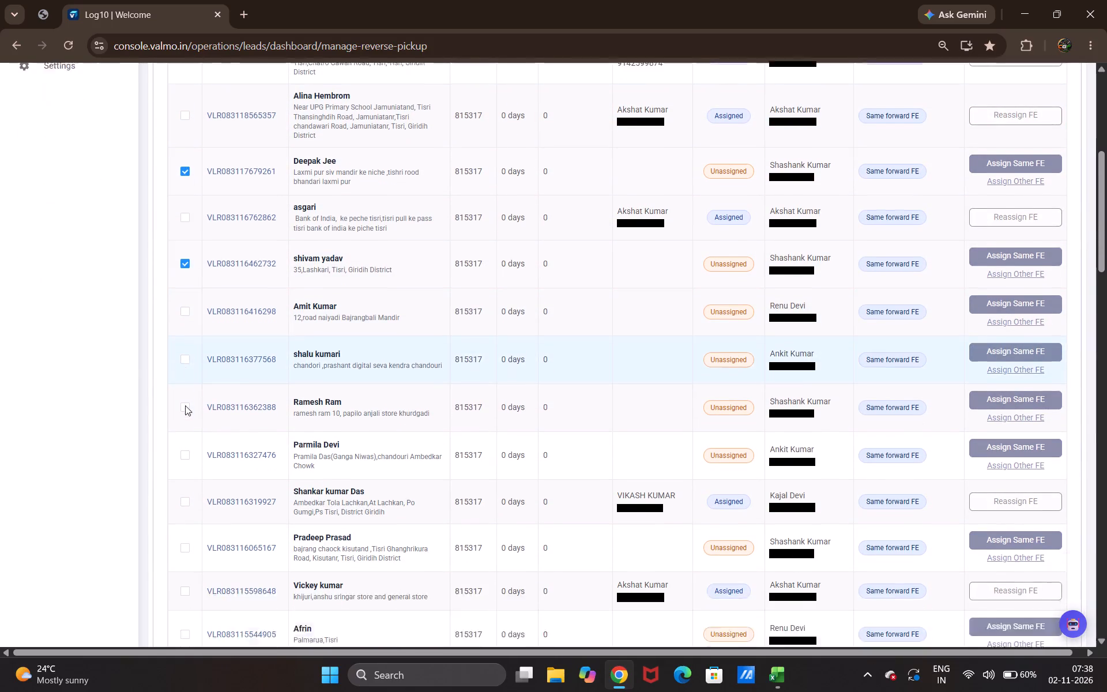
{"action": "left_click", "coordinate": [185, 316]}
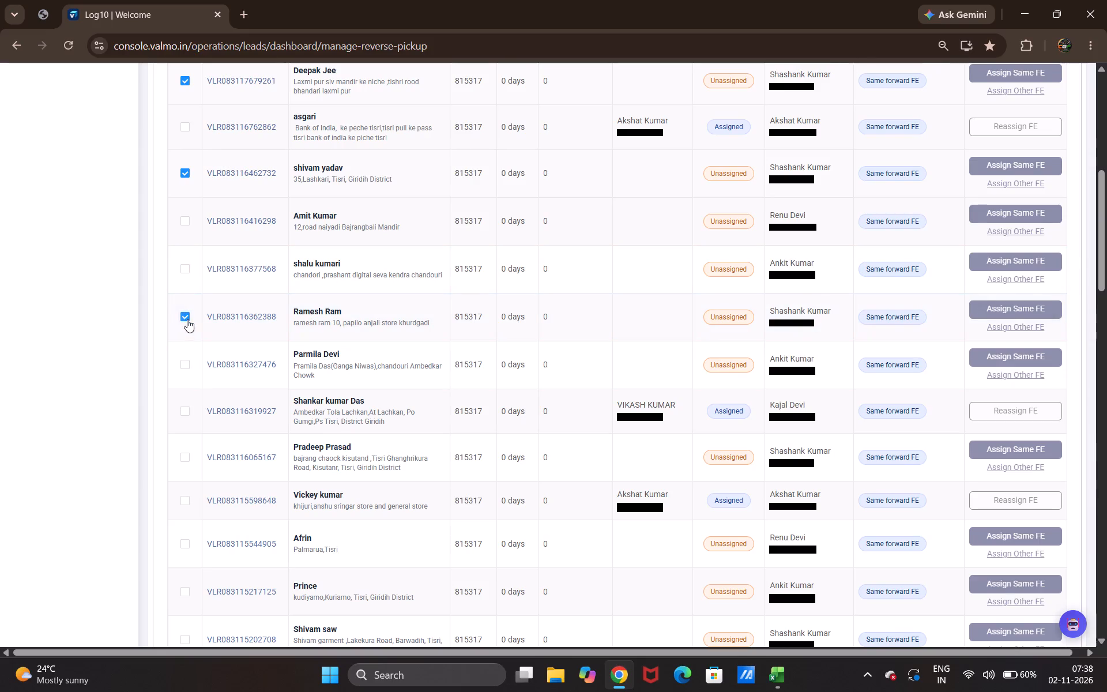
{"action": "scroll", "coordinate": [204, 364], "scroll_direction": "down", "scroll_amount": 3}
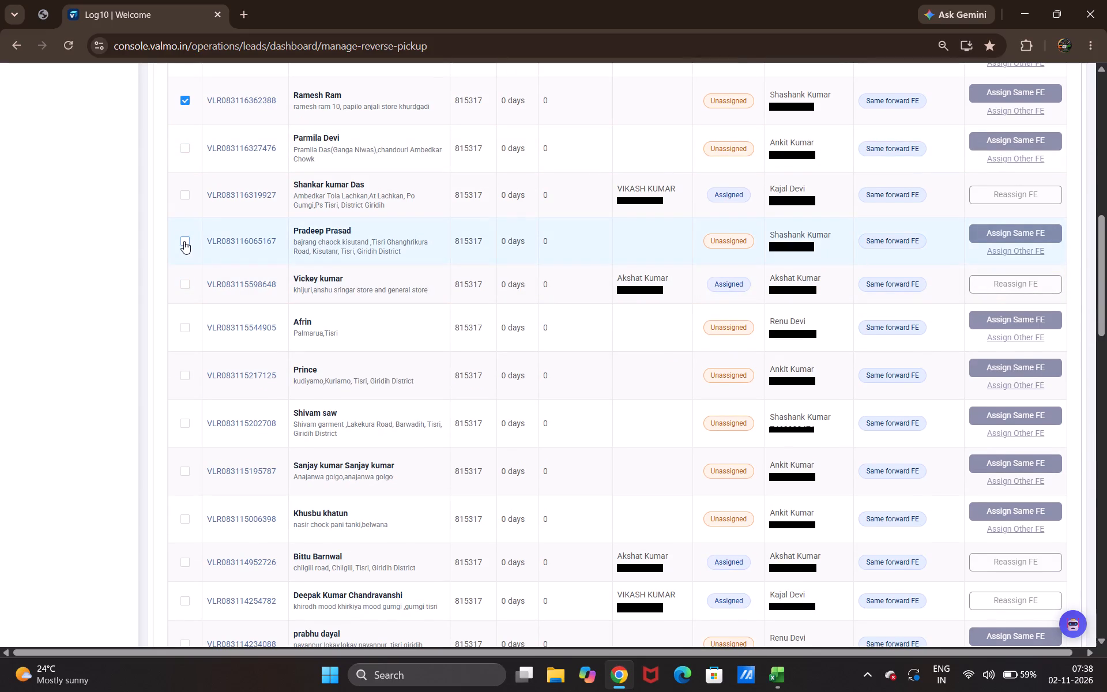
{"action": "left_click", "coordinate": [184, 241]}
{"action": "left_click", "coordinate": [182, 424]}
{"action": "scroll", "coordinate": [247, 426], "scroll_direction": "down", "scroll_amount": 2}
{"action": "scroll", "coordinate": [438, 426], "scroll_direction": "down", "scroll_amount": 2}
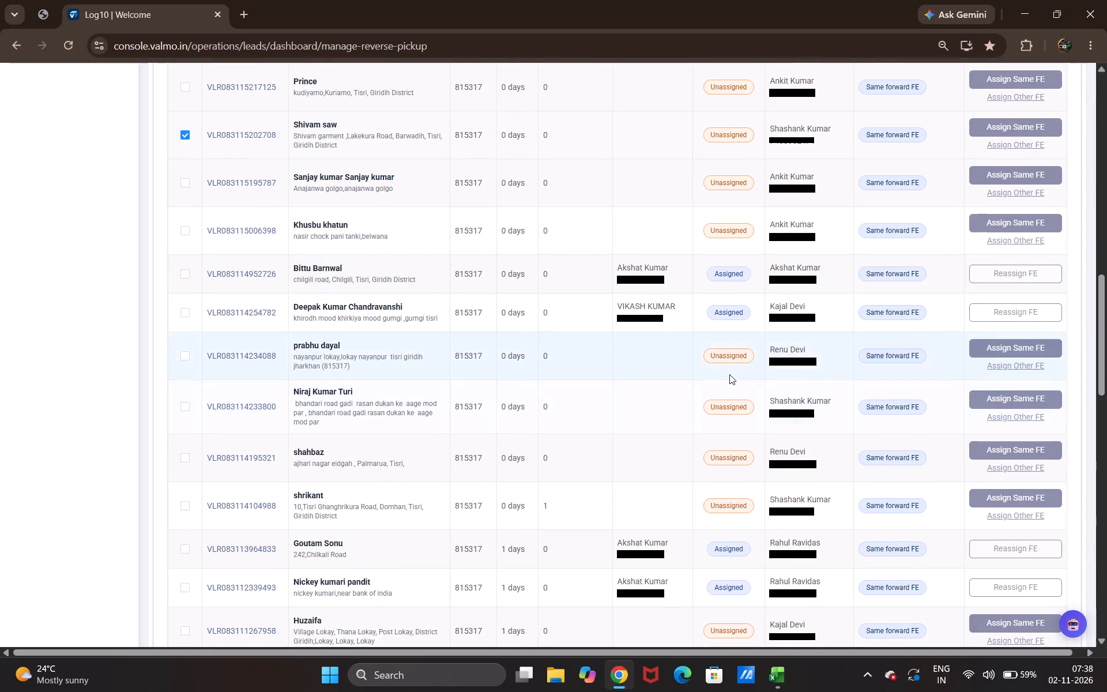
{"action": "left_click", "coordinate": [186, 404]}
{"action": "scroll", "coordinate": [569, 427], "scroll_direction": "down", "scroll_amount": 2}
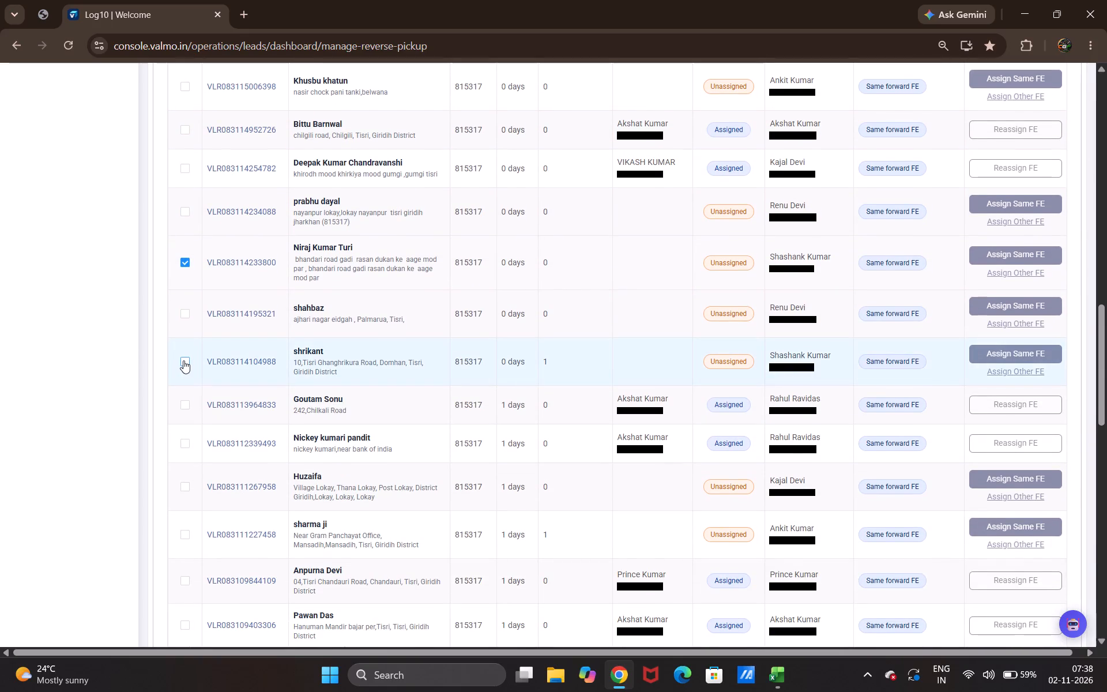
{"action": "left_click", "coordinate": [183, 360]}
{"action": "scroll", "coordinate": [345, 404], "scroll_direction": "down", "scroll_amount": 5}
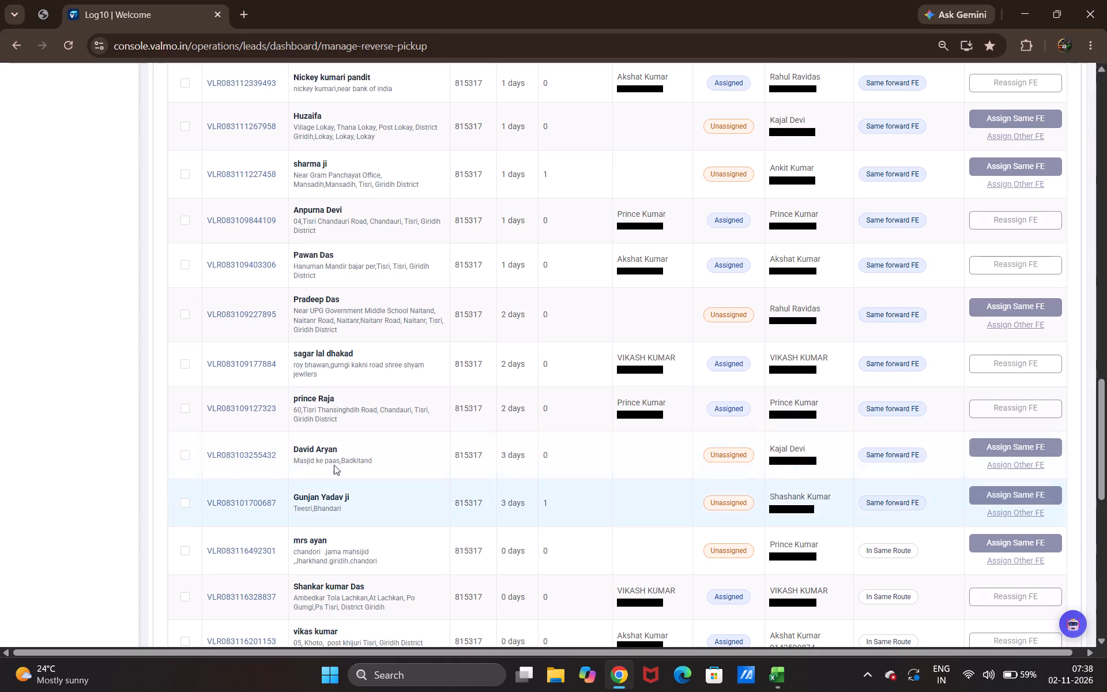
{"action": "left_click", "coordinate": [183, 503]}
{"action": "scroll", "coordinate": [388, 466], "scroll_direction": "down", "scroll_amount": 2}
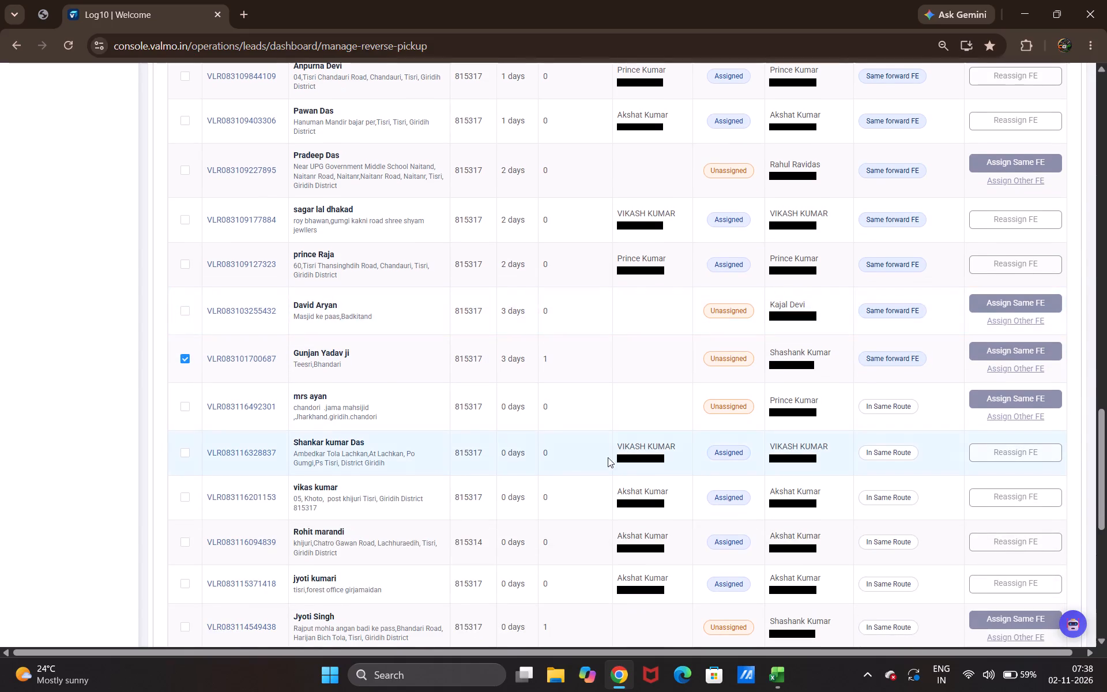
{"action": "scroll", "coordinate": [637, 452], "scroll_direction": "down", "scroll_amount": 4}
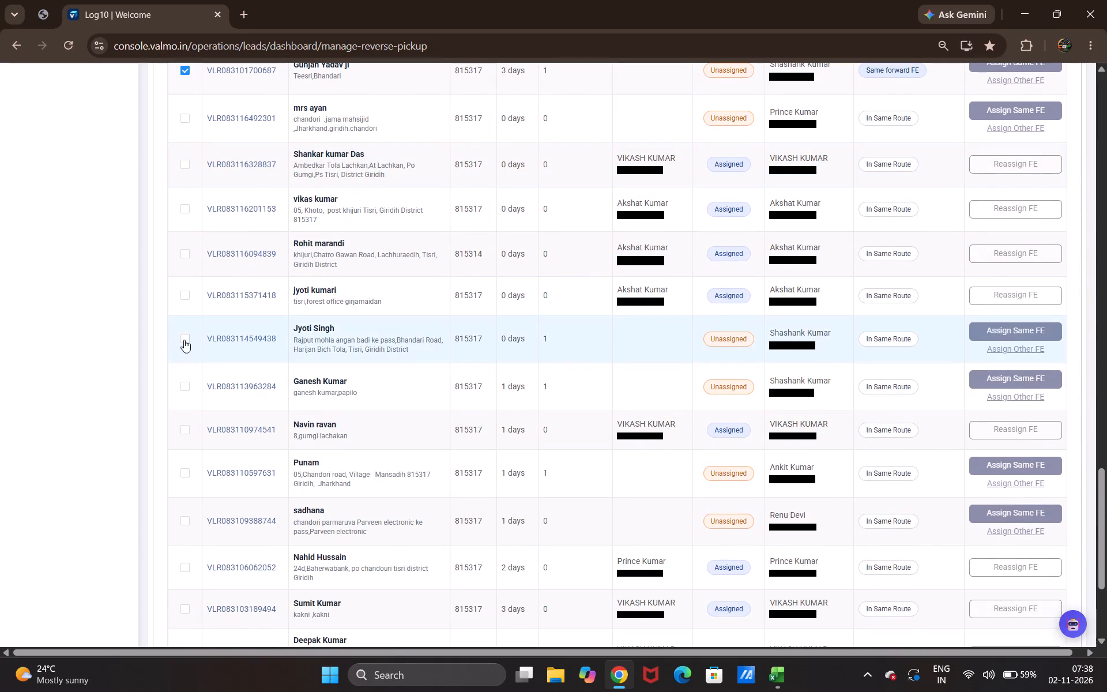
{"action": "left_click", "coordinate": [185, 390]}
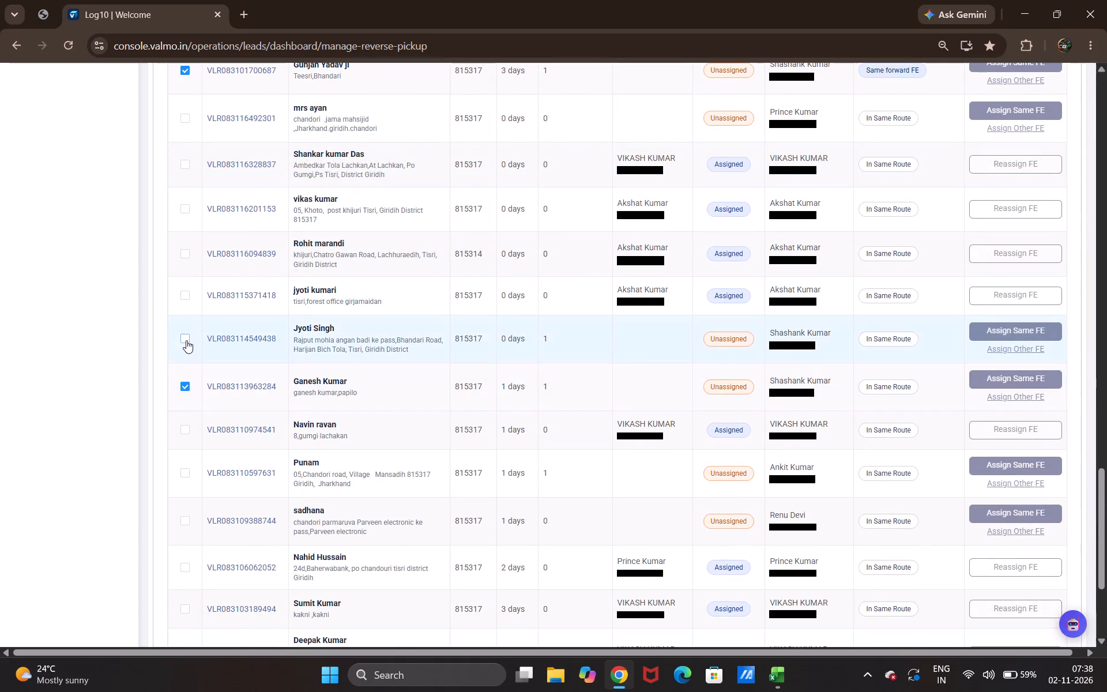
{"action": "left_click", "coordinate": [186, 340]}
{"action": "scroll", "coordinate": [356, 374], "scroll_direction": "down", "scroll_amount": 1}
{"action": "scroll", "coordinate": [665, 424], "scroll_direction": "down", "scroll_amount": 4}
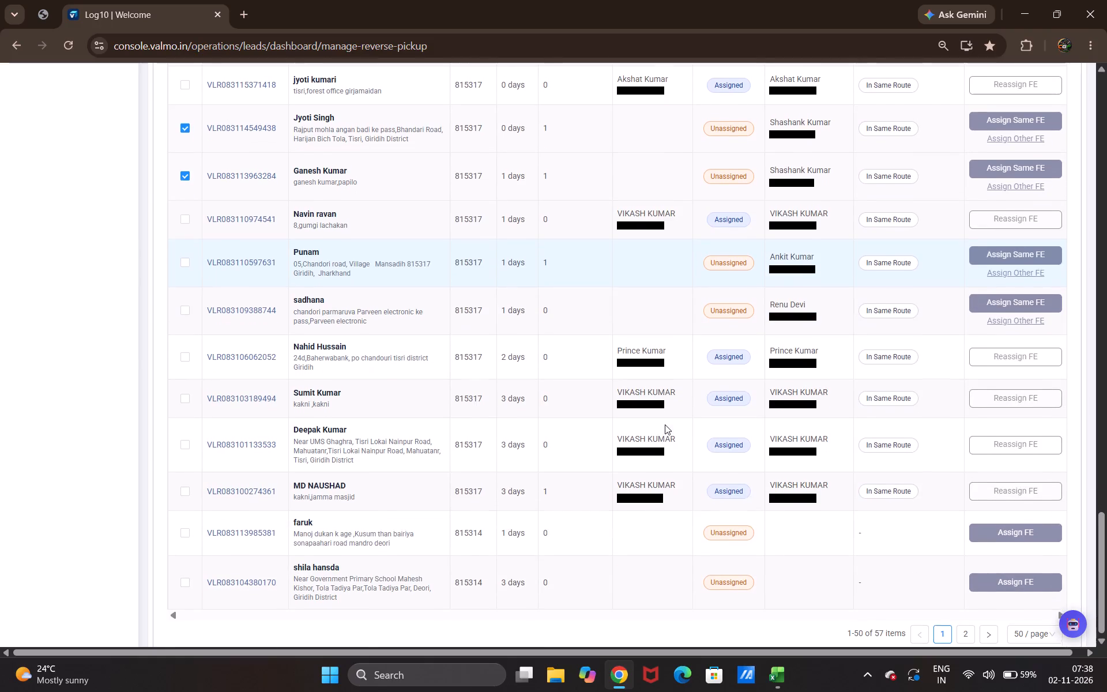
{"action": "scroll", "coordinate": [664, 464], "scroll_direction": "up", "scroll_amount": 15}
{"action": "scroll", "coordinate": [664, 464], "scroll_direction": "up", "scroll_amount": 6}
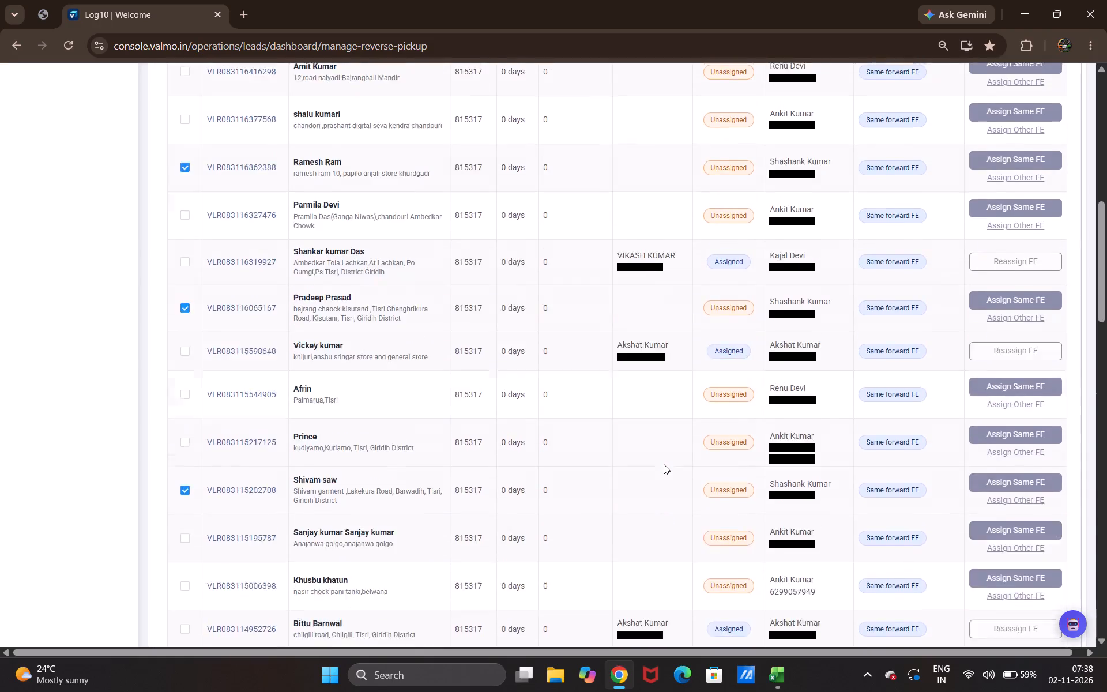
{"action": "scroll", "coordinate": [664, 464], "scroll_direction": "up", "scroll_amount": 14}
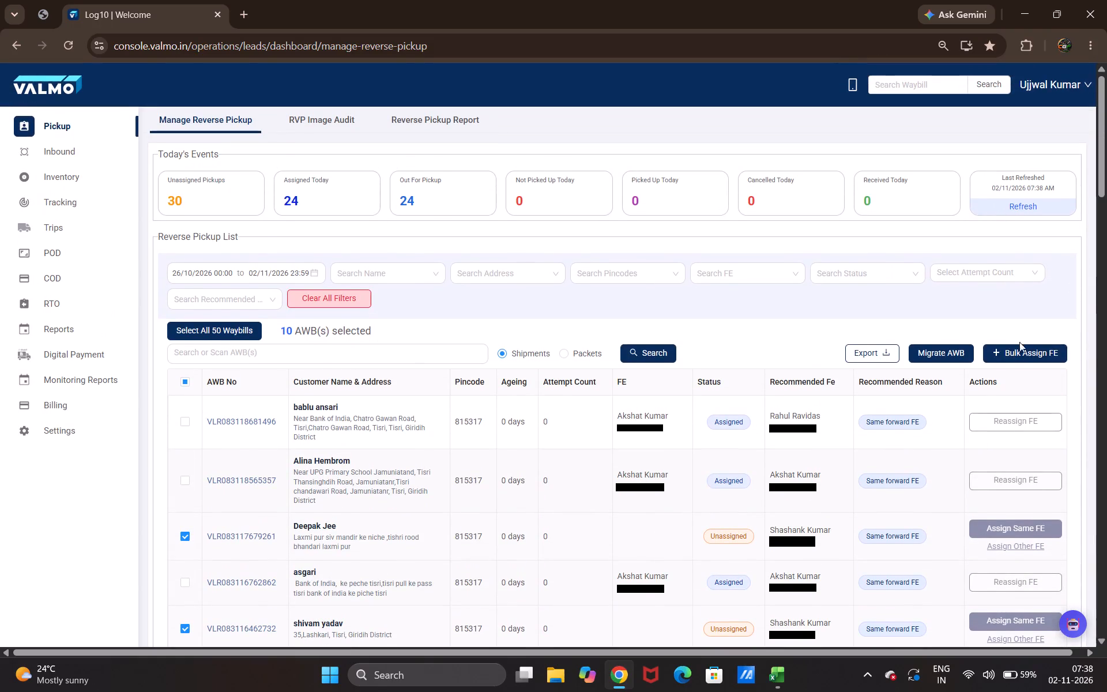
{"action": "left_click", "coordinate": [1018, 349]}
{"action": "left_click", "coordinate": [569, 290]}
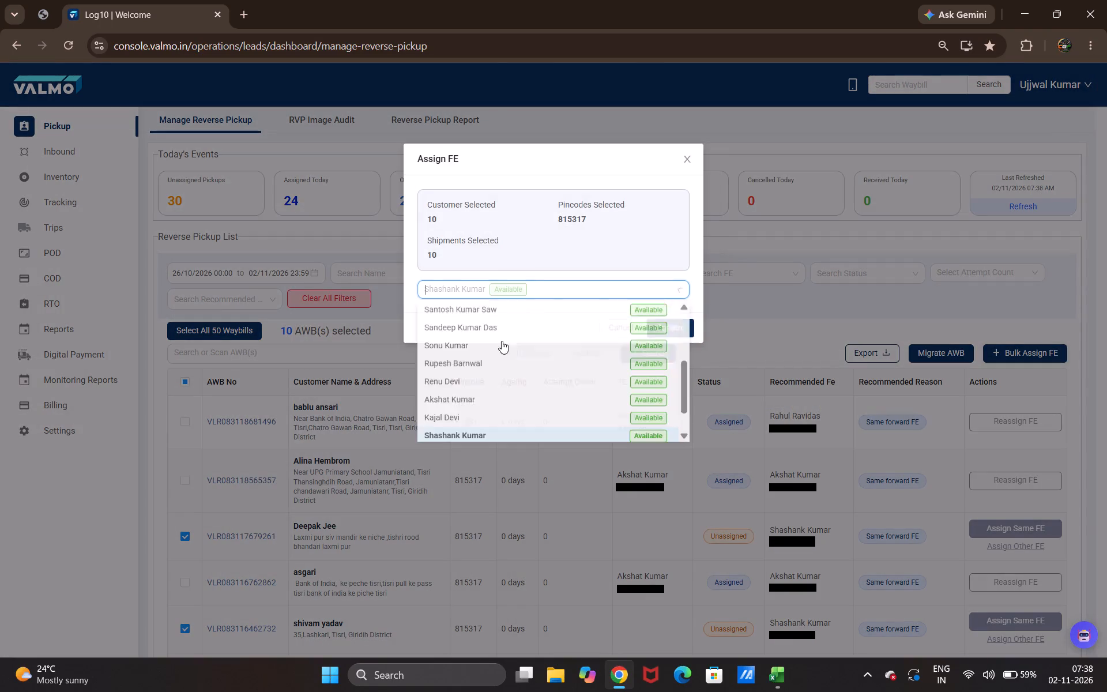
{"action": "scroll", "coordinate": [494, 342], "scroll_direction": "down", "scroll_amount": 12}
{"action": "left_click", "coordinate": [470, 398]}
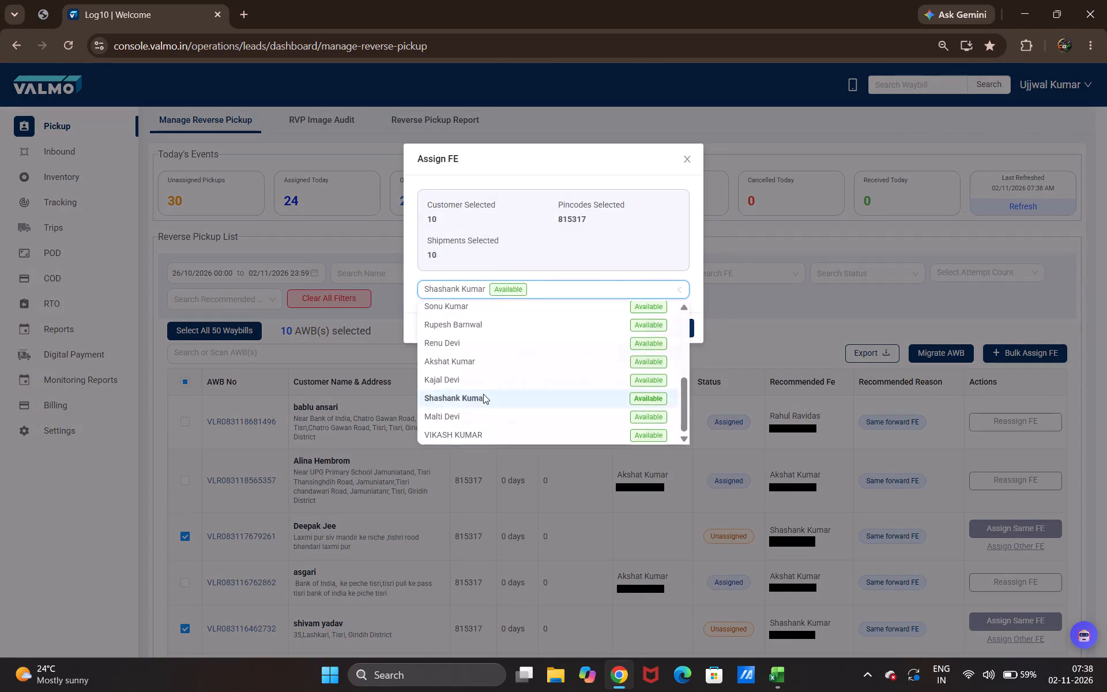
{"action": "left_click", "coordinate": [664, 327]}
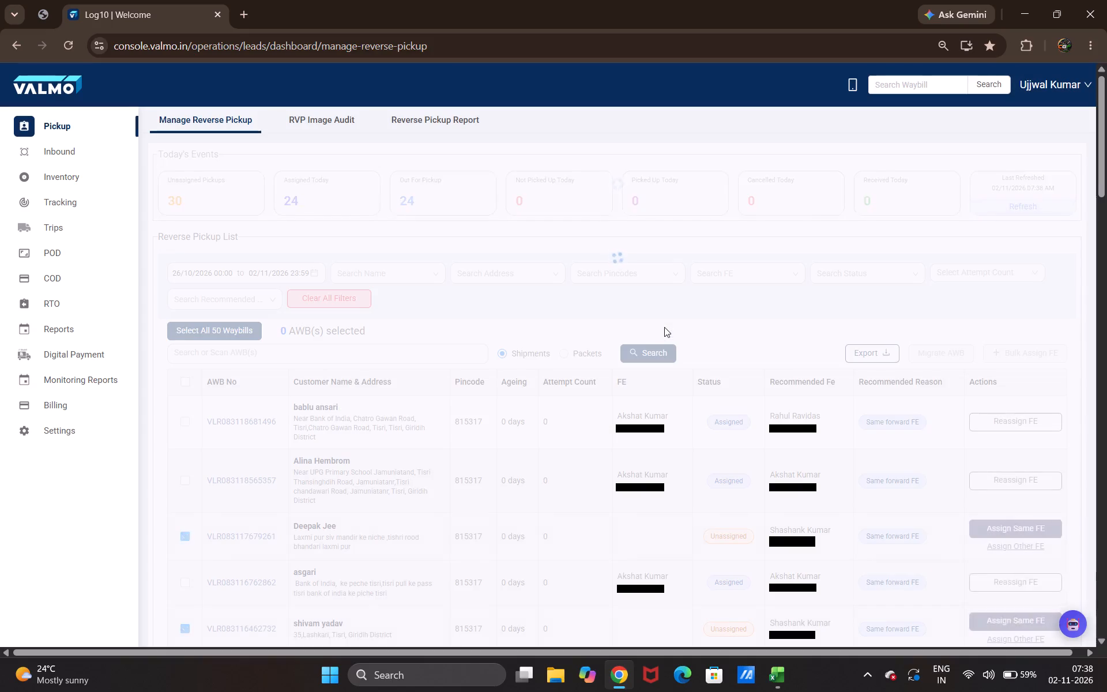
{"action": "scroll", "coordinate": [590, 369], "scroll_direction": "down", "scroll_amount": 10}
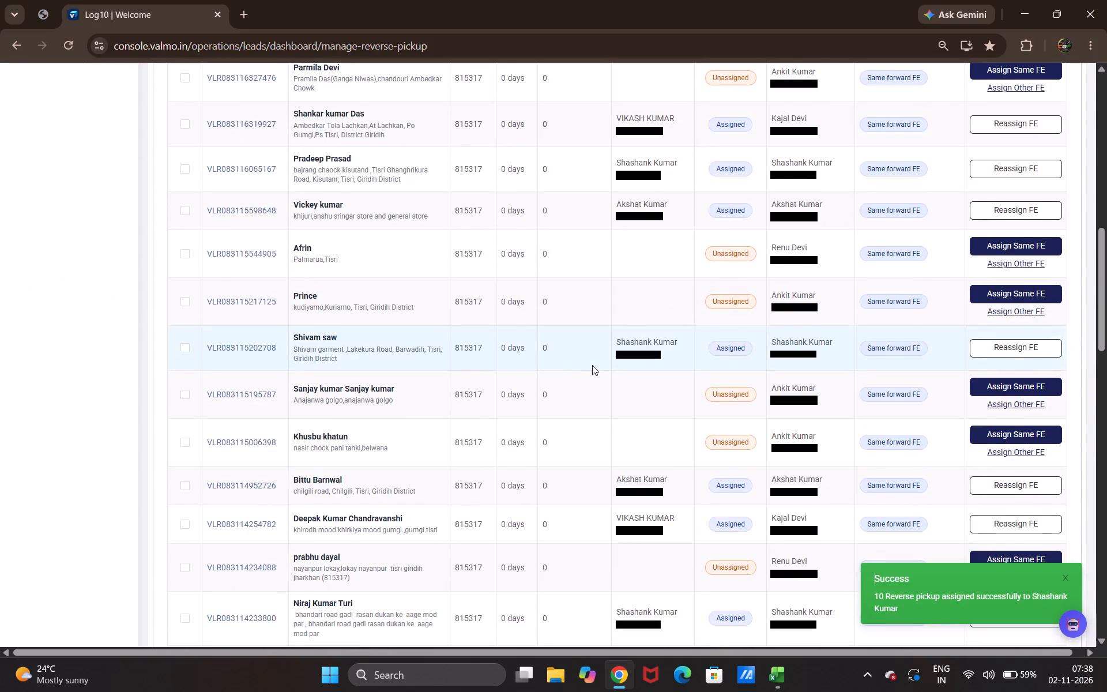
{"action": "scroll", "coordinate": [592, 365], "scroll_direction": "up", "scroll_amount": 5}
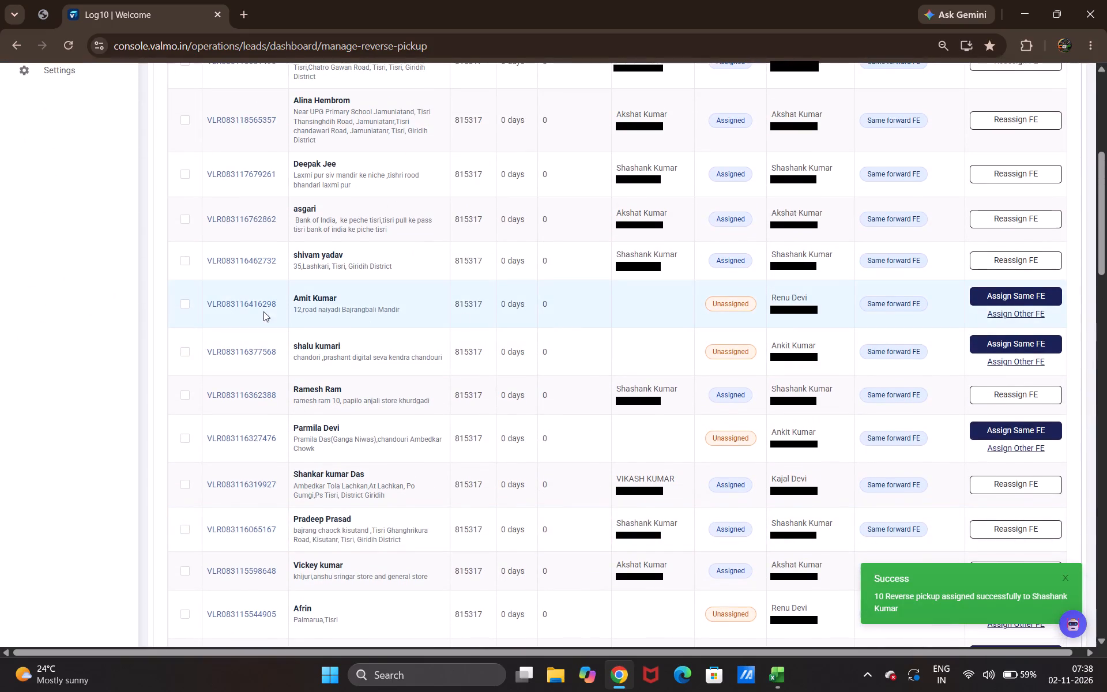
{"action": "left_click", "coordinate": [187, 302]}
{"action": "scroll", "coordinate": [636, 341], "scroll_direction": "down", "scroll_amount": 2}
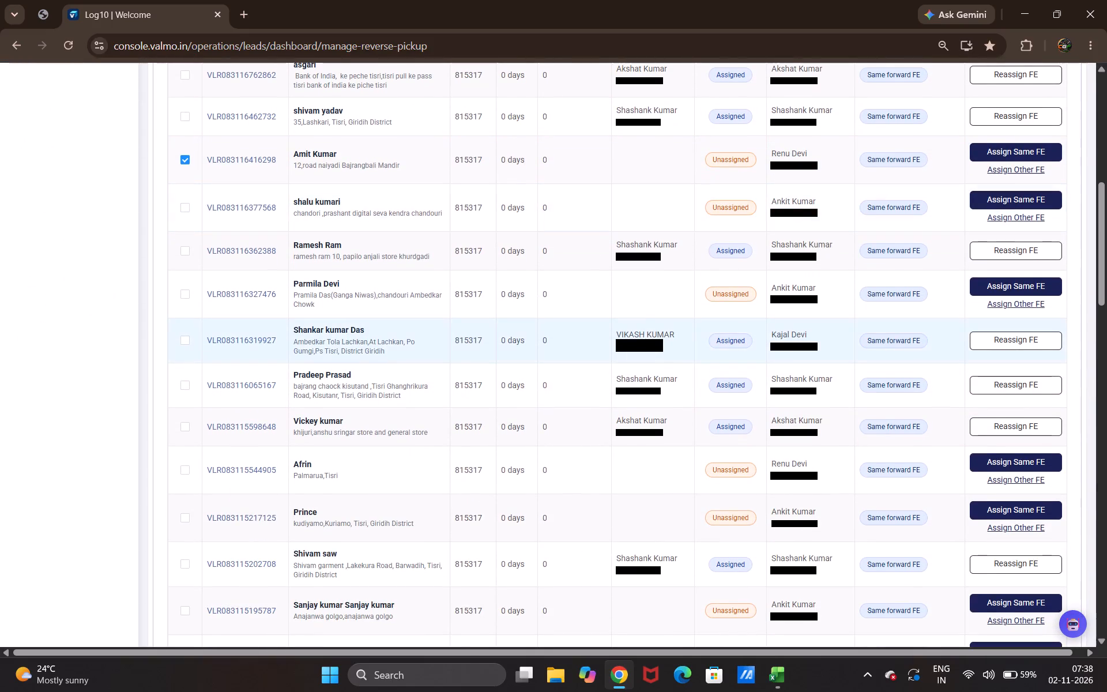
{"action": "scroll", "coordinate": [692, 315], "scroll_direction": "down", "scroll_amount": 2}
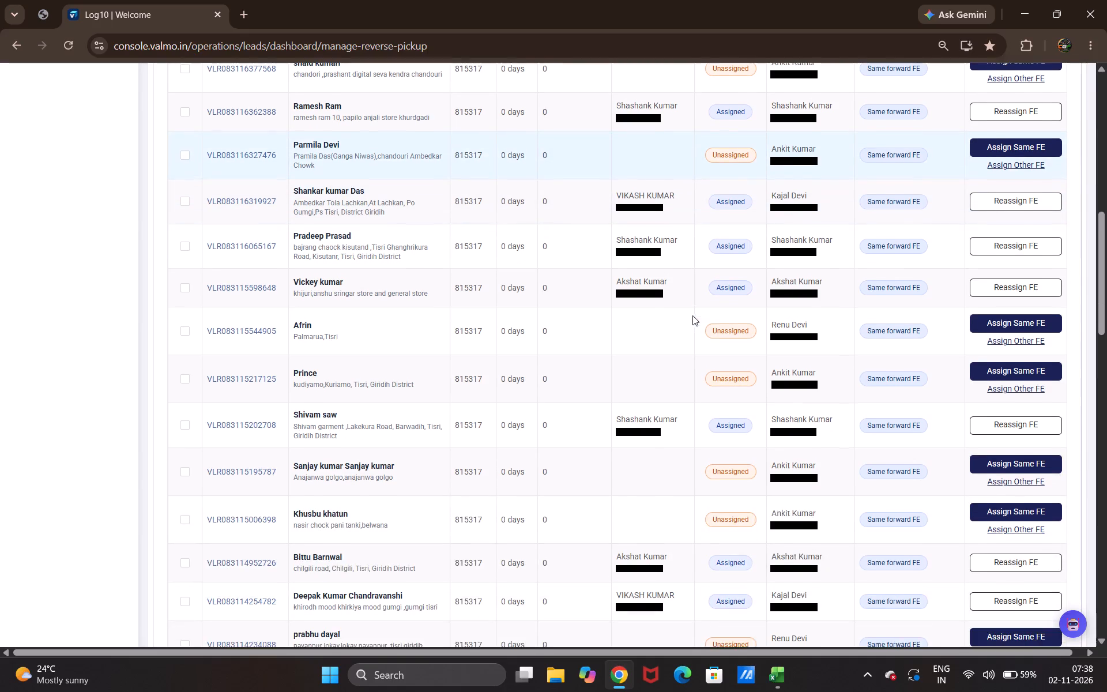
{"action": "left_click", "coordinate": [184, 327]}
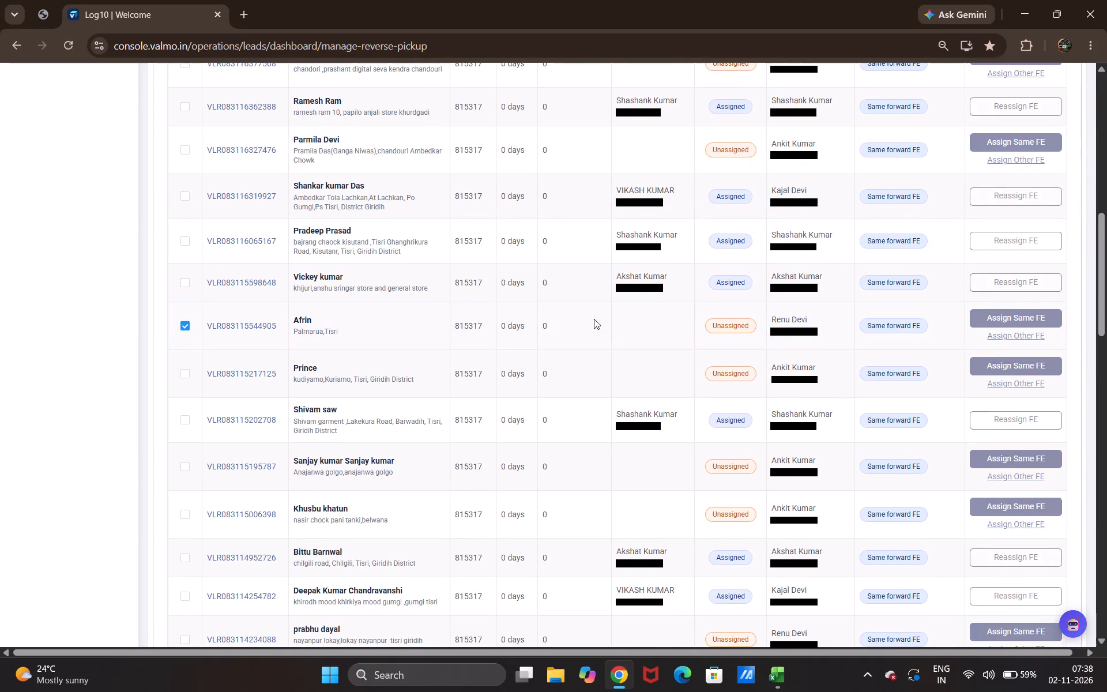
{"action": "scroll", "coordinate": [624, 317], "scroll_direction": "down", "scroll_amount": 2}
{"action": "scroll", "coordinate": [617, 378], "scroll_direction": "down", "scroll_amount": 3}
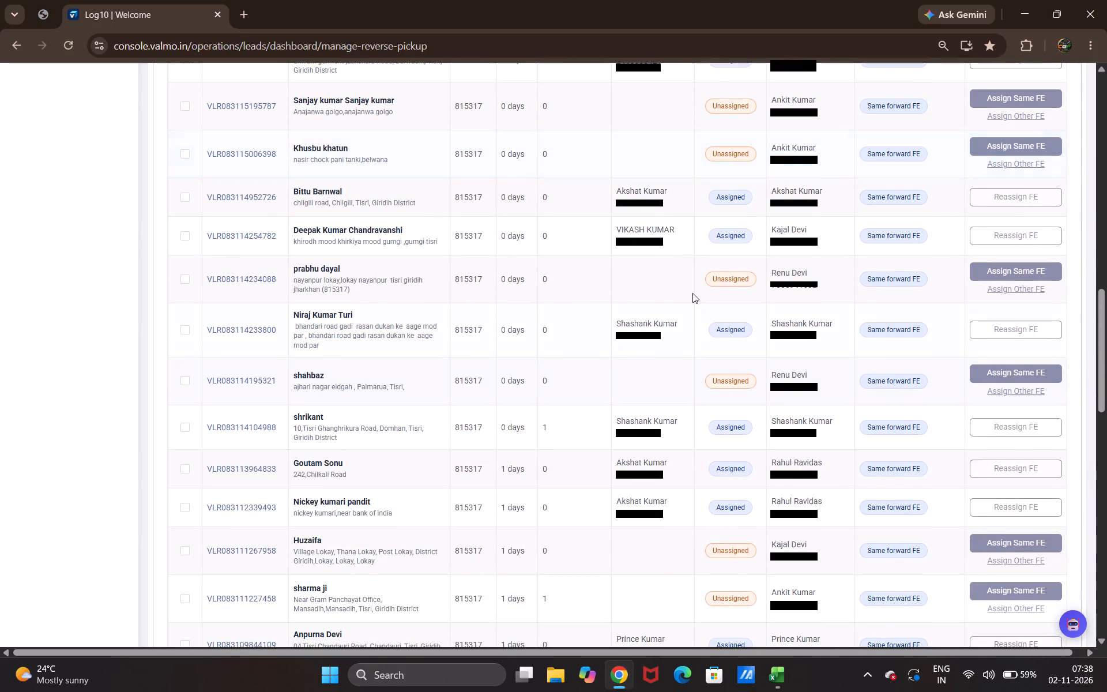
{"action": "left_click", "coordinate": [186, 279]}
{"action": "scroll", "coordinate": [440, 329], "scroll_direction": "down", "scroll_amount": 1}
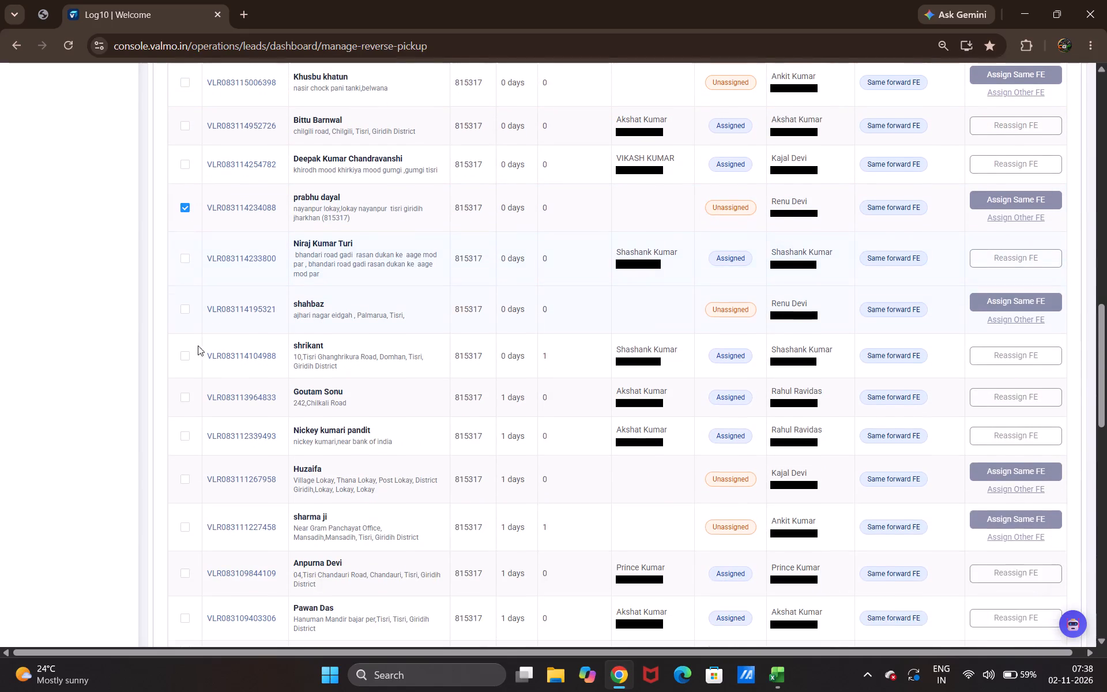
{"action": "left_click", "coordinate": [186, 307]}
{"action": "scroll", "coordinate": [502, 377], "scroll_direction": "down", "scroll_amount": 2}
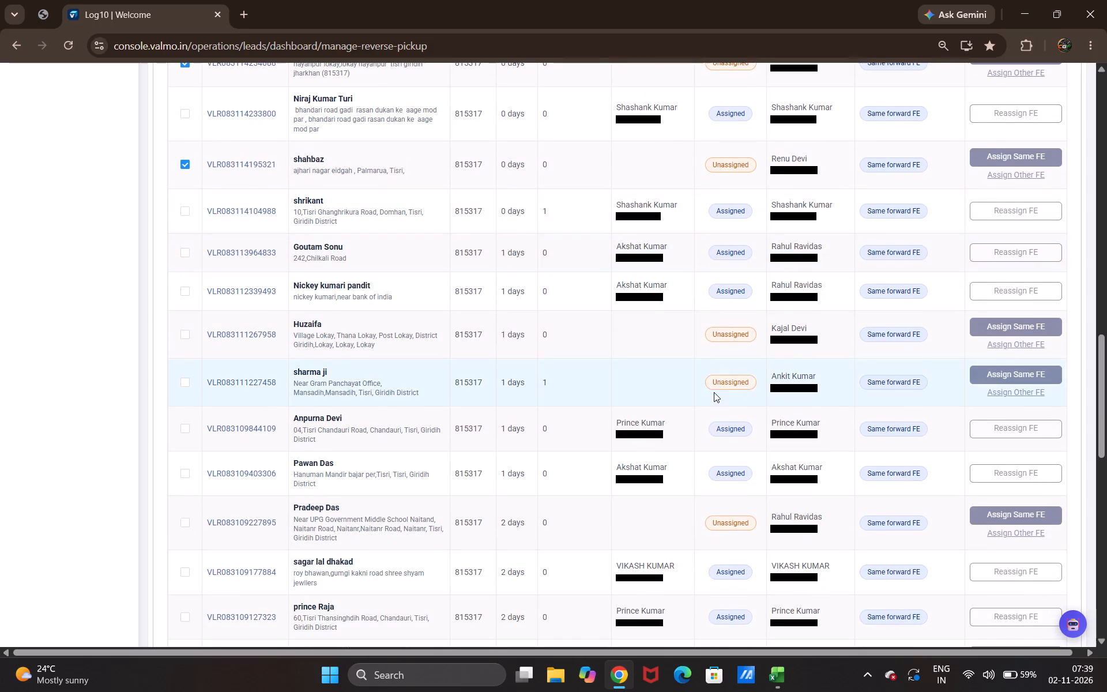
{"action": "left_click", "coordinate": [184, 333]}
{"action": "scroll", "coordinate": [474, 383], "scroll_direction": "down", "scroll_amount": 1}
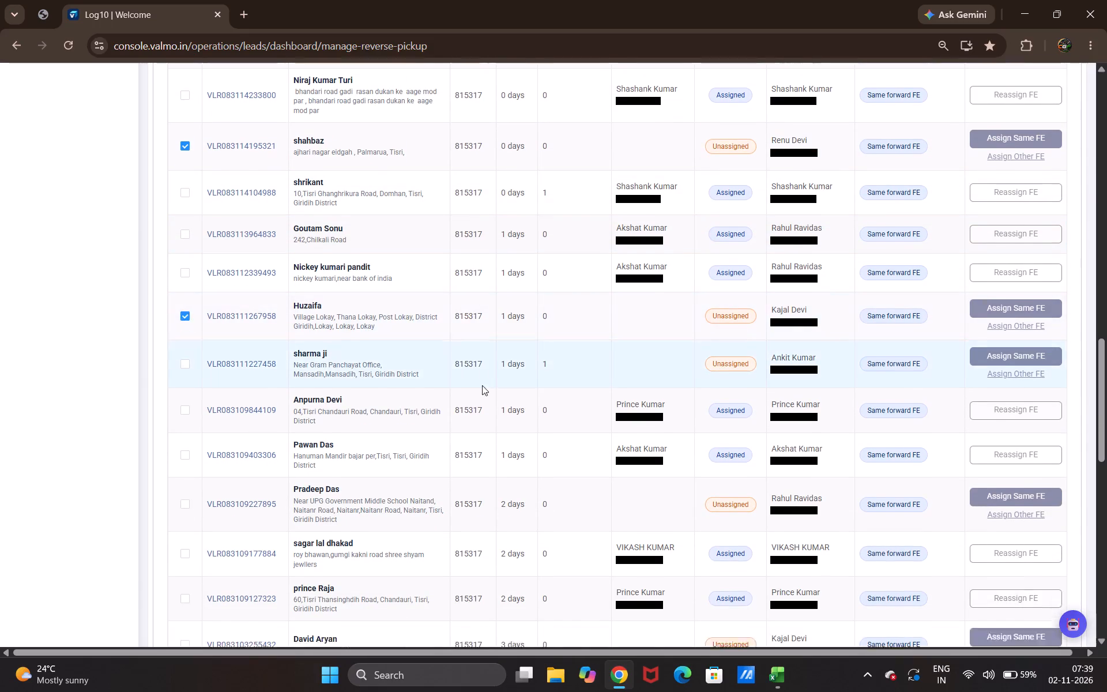
{"action": "scroll", "coordinate": [482, 385], "scroll_direction": "down", "scroll_amount": 1}
{"action": "scroll", "coordinate": [376, 400], "scroll_direction": "down", "scroll_amount": 2}
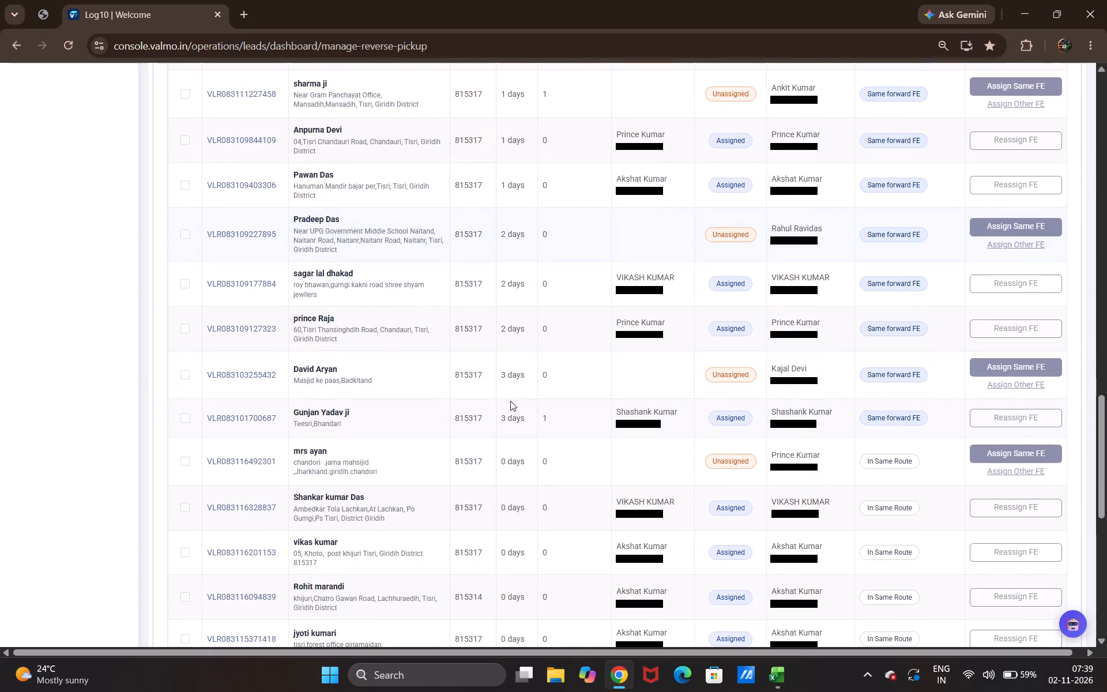
{"action": "left_click", "coordinate": [182, 373]}
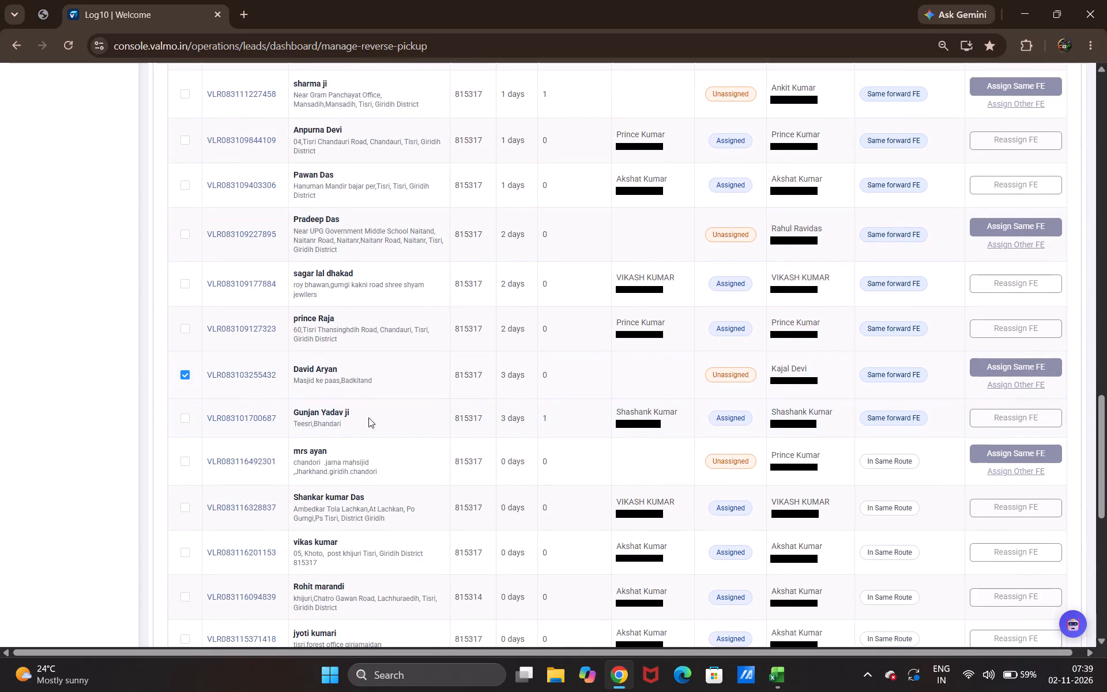
{"action": "scroll", "coordinate": [402, 418], "scroll_direction": "down", "scroll_amount": 2}
{"action": "scroll", "coordinate": [505, 349], "scroll_direction": "down", "scroll_amount": 3}
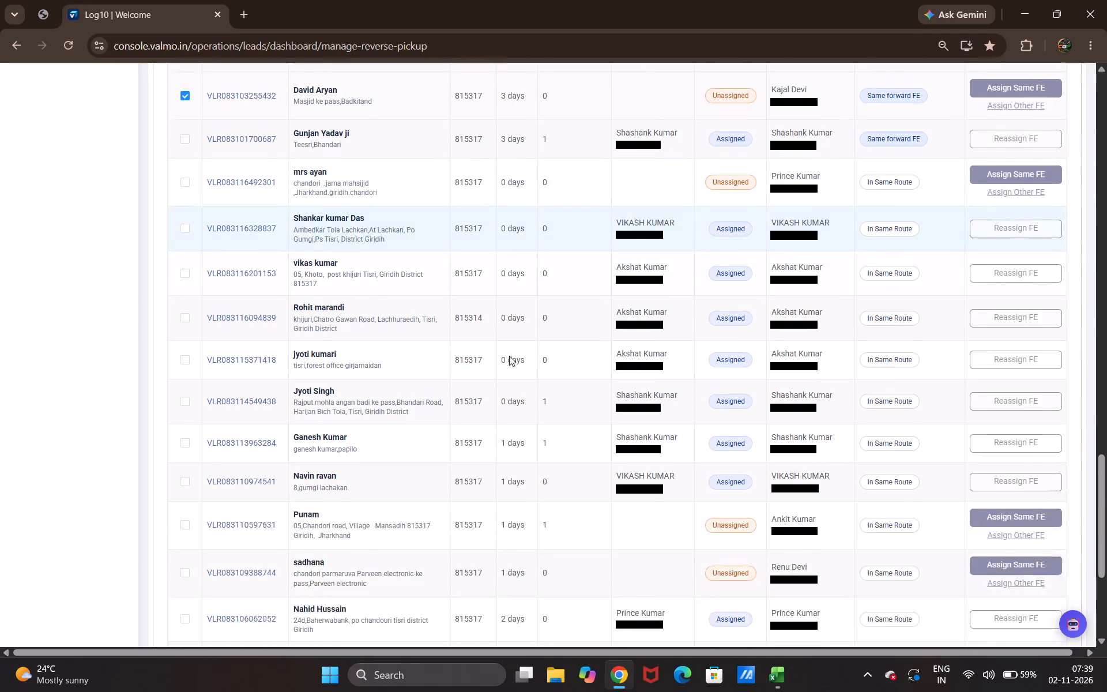
{"action": "scroll", "coordinate": [509, 356], "scroll_direction": "down", "scroll_amount": 1}
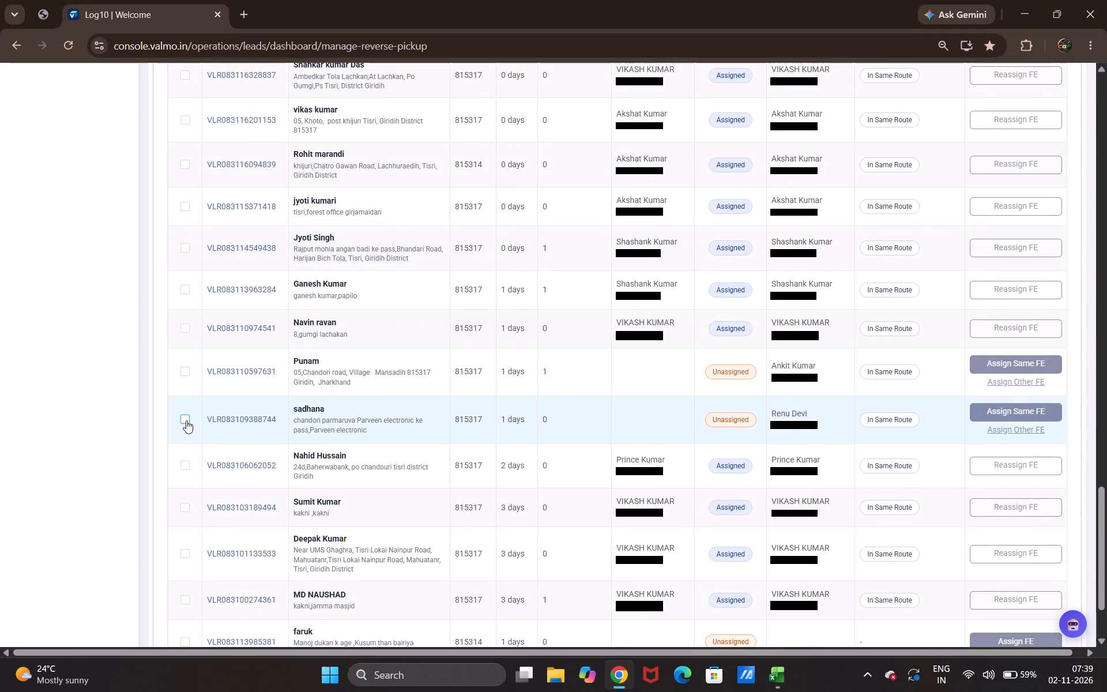
{"action": "left_click", "coordinate": [186, 420]}
{"action": "scroll", "coordinate": [386, 413], "scroll_direction": "down", "scroll_amount": 3}
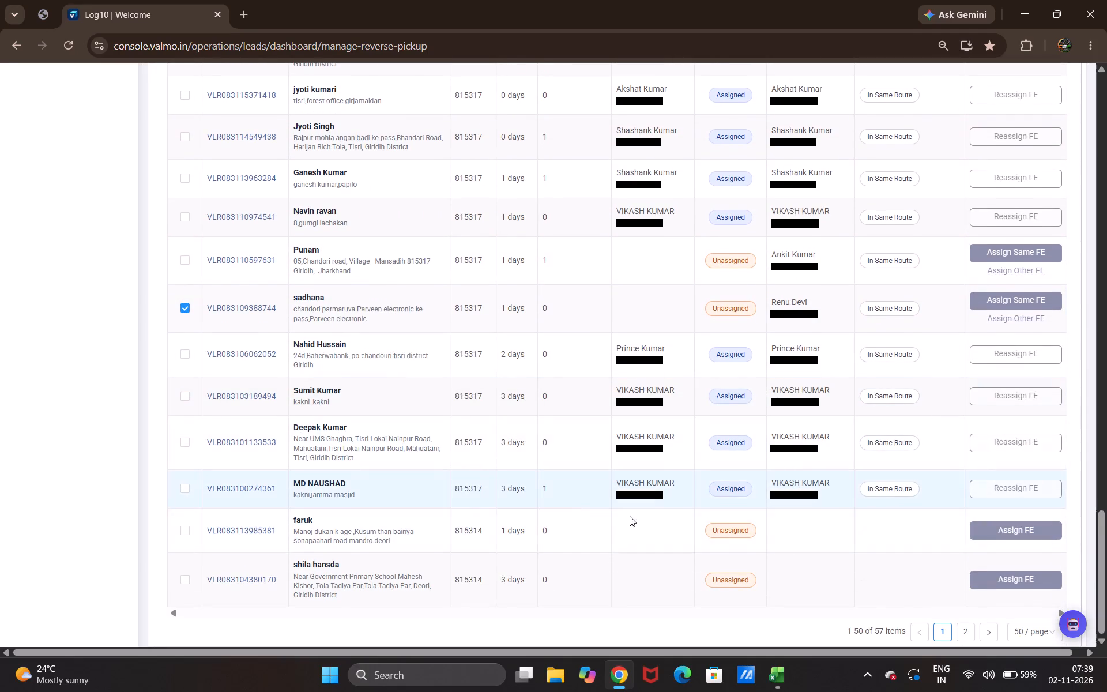
{"action": "left_click", "coordinate": [962, 628]}
{"action": "scroll", "coordinate": [774, 489], "scroll_direction": "up", "scroll_amount": 3}
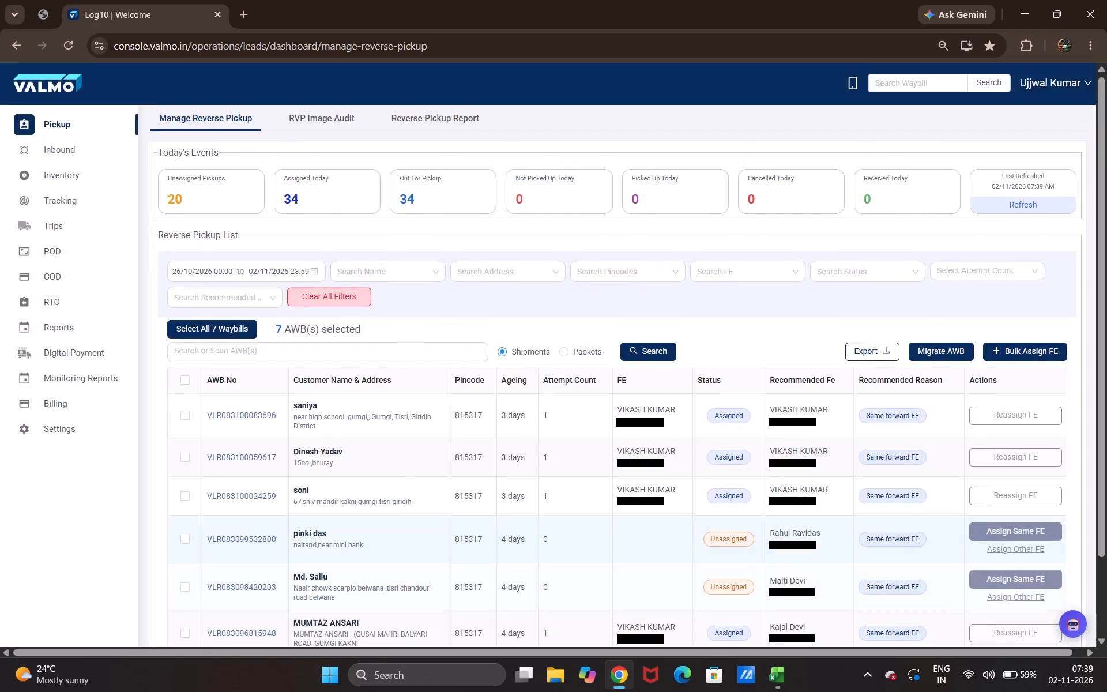
{"action": "scroll", "coordinate": [774, 489], "scroll_direction": "down", "scroll_amount": 5}
{"action": "scroll", "coordinate": [774, 489], "scroll_direction": "up", "scroll_amount": 1}
{"action": "scroll", "coordinate": [773, 489], "scroll_direction": "down", "scroll_amount": 3}
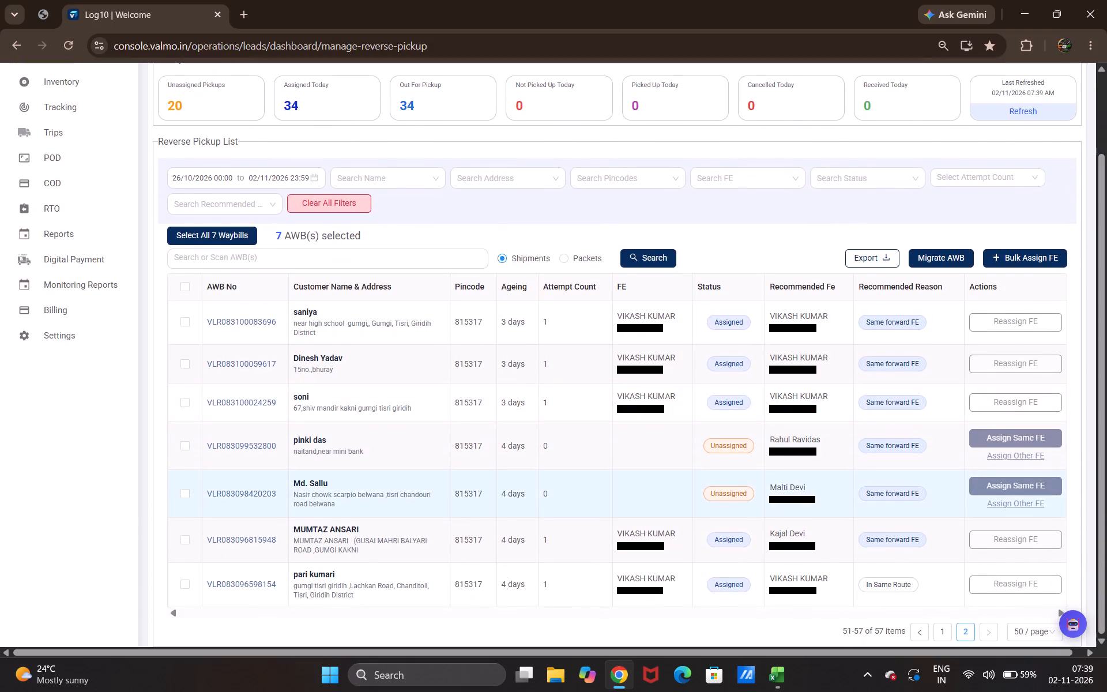
{"action": "scroll", "coordinate": [772, 488], "scroll_direction": "up", "scroll_amount": 7}
{"action": "left_click", "coordinate": [1019, 353]}
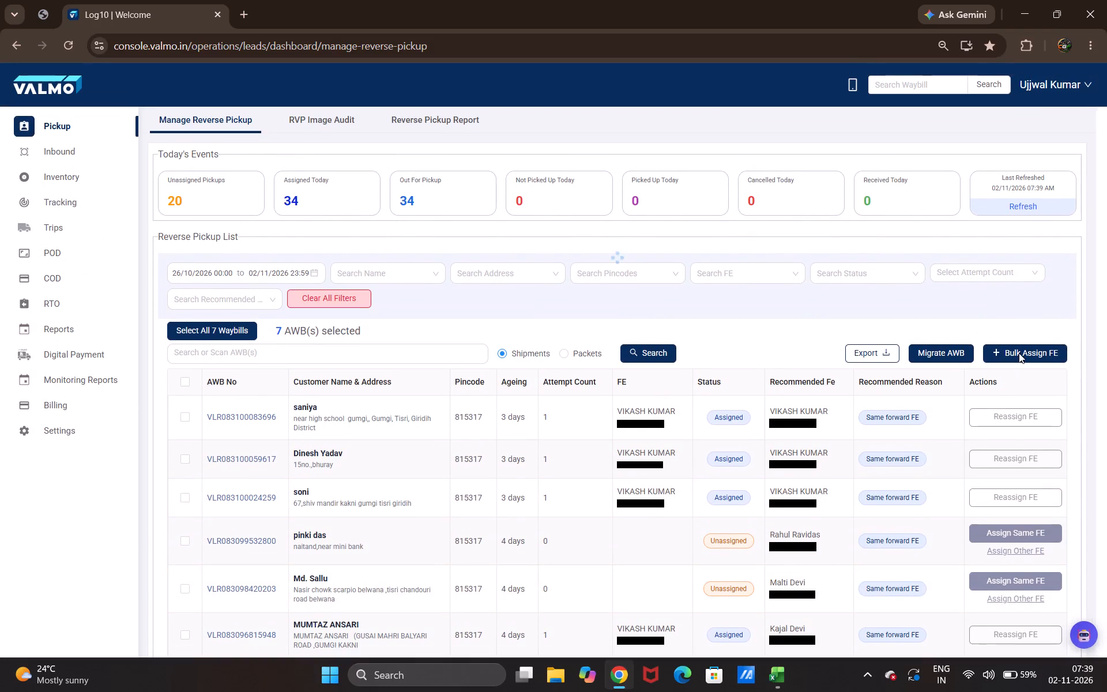
{"action": "left_click", "coordinate": [525, 284]}
{"action": "scroll", "coordinate": [458, 351], "scroll_direction": "down", "scroll_amount": 6}
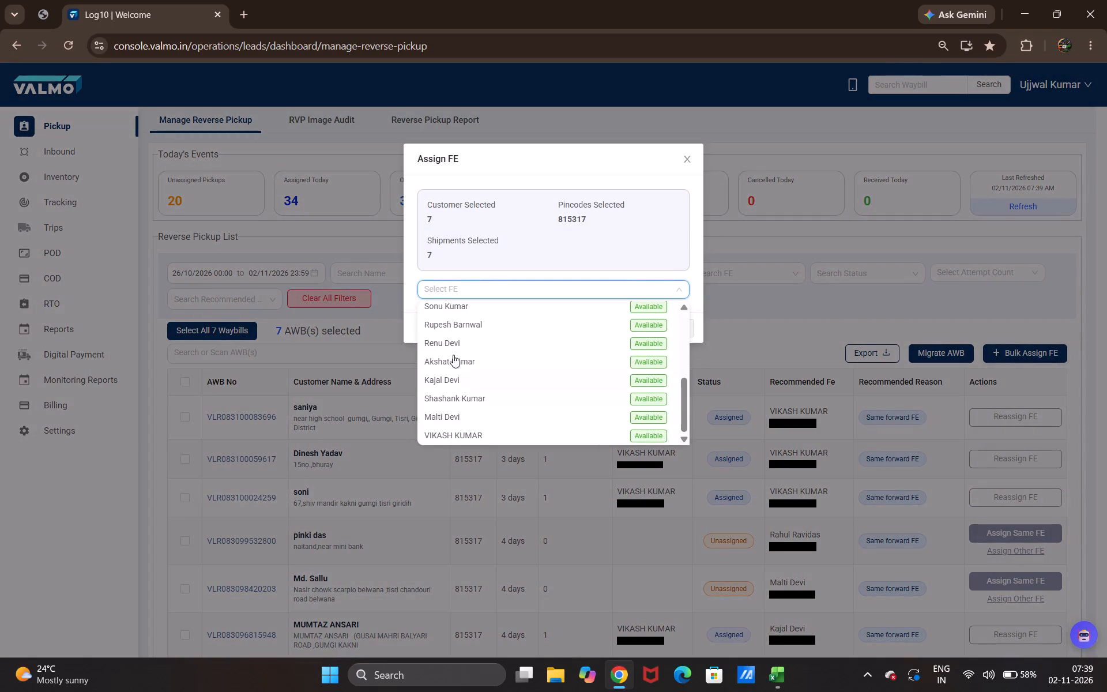
{"action": "left_click", "coordinate": [458, 344]}
{"action": "left_click", "coordinate": [667, 331]}
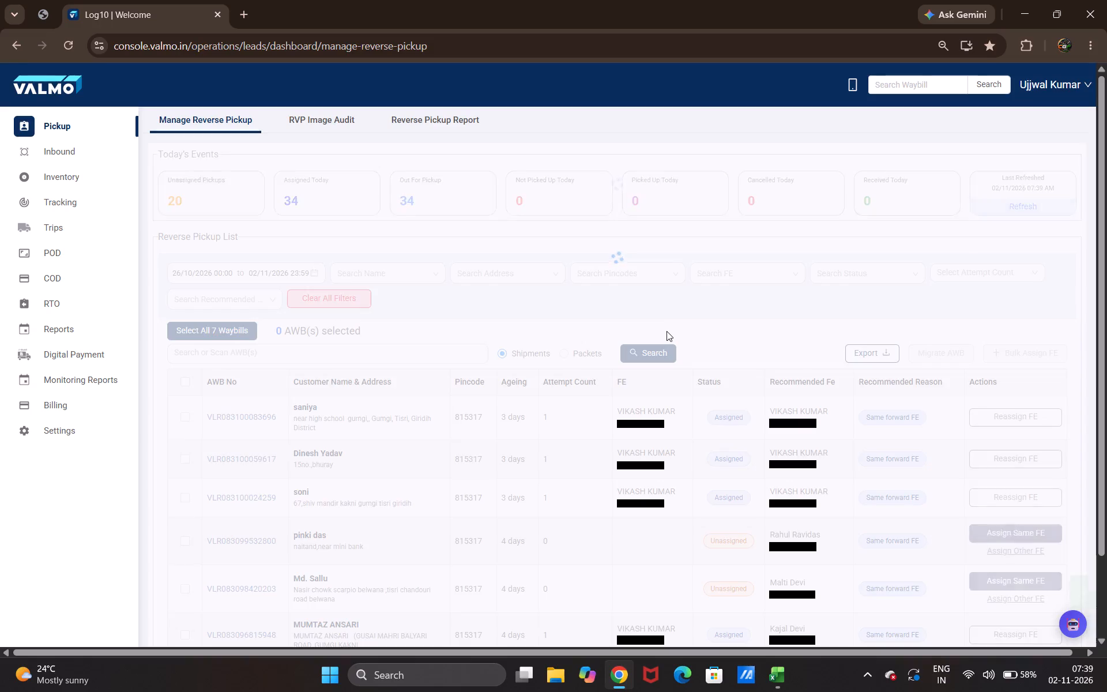
{"action": "scroll", "coordinate": [616, 300], "scroll_direction": "down", "scroll_amount": 11}
{"action": "scroll", "coordinate": [496, 368], "scroll_direction": "down", "scroll_amount": 4}
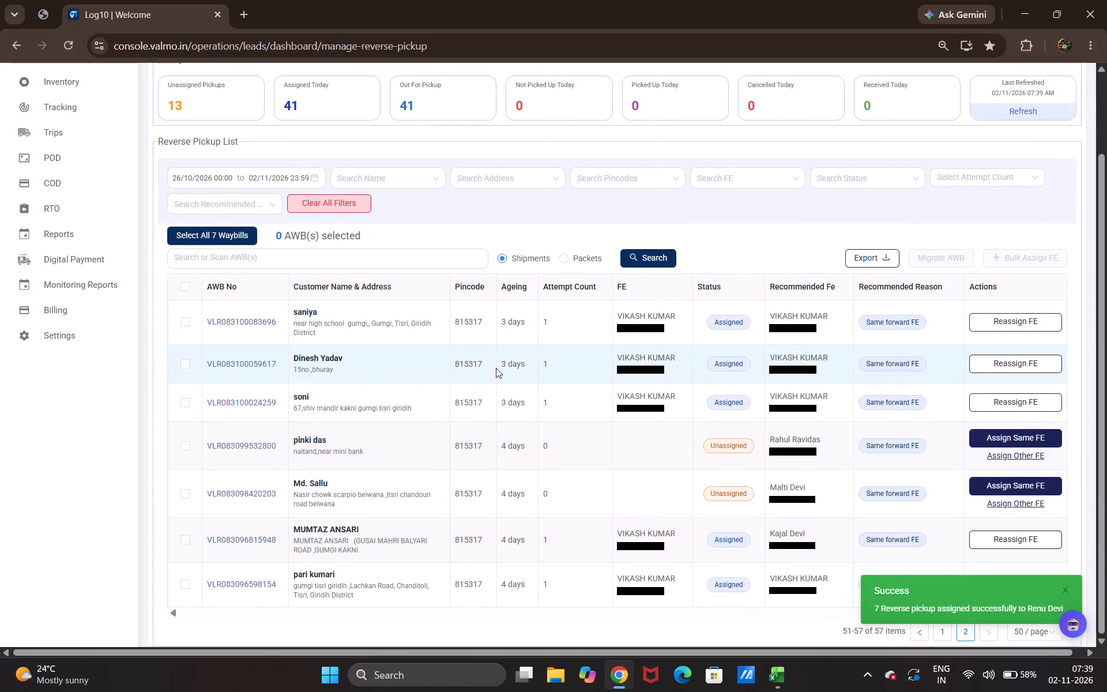
{"action": "scroll", "coordinate": [496, 368], "scroll_direction": "down", "scroll_amount": 1}
{"action": "scroll", "coordinate": [876, 528], "scroll_direction": "down", "scroll_amount": 4}
{"action": "left_click", "coordinate": [938, 626]}
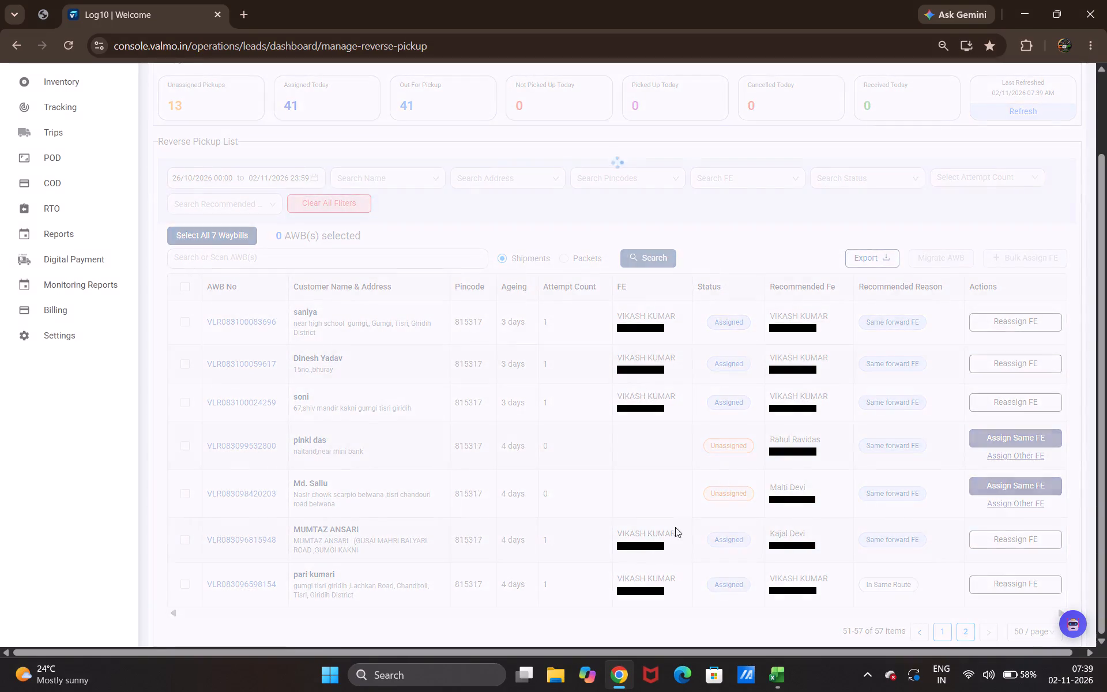
{"action": "scroll", "coordinate": [586, 478], "scroll_direction": "down", "scroll_amount": 4}
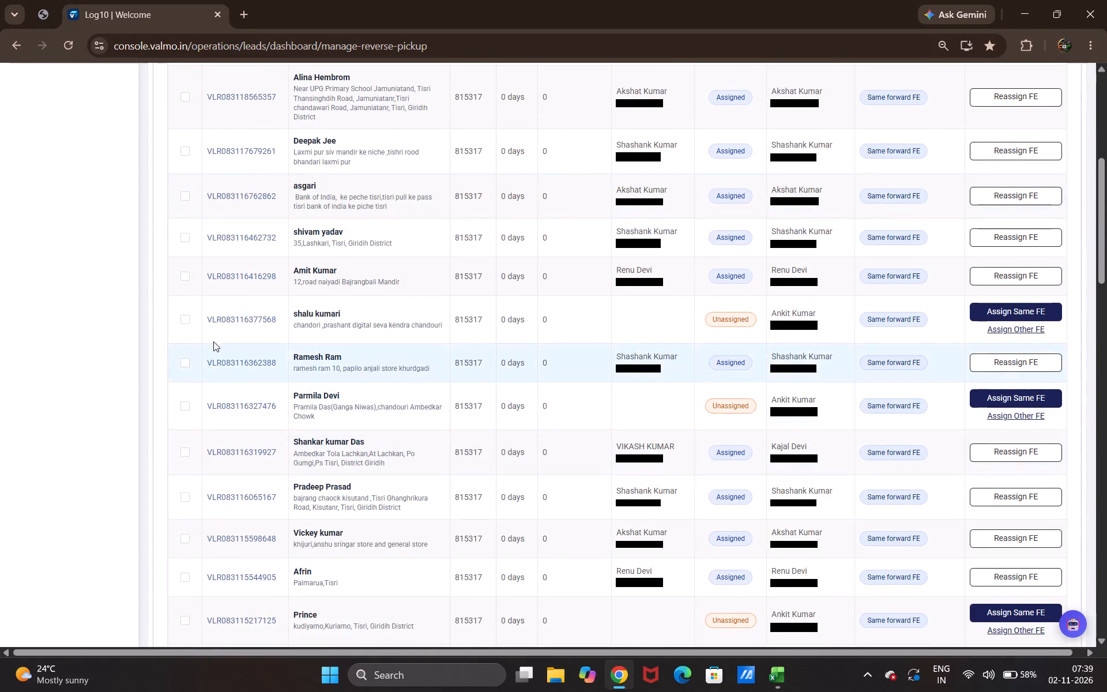
{"action": "left_click", "coordinate": [189, 321]}
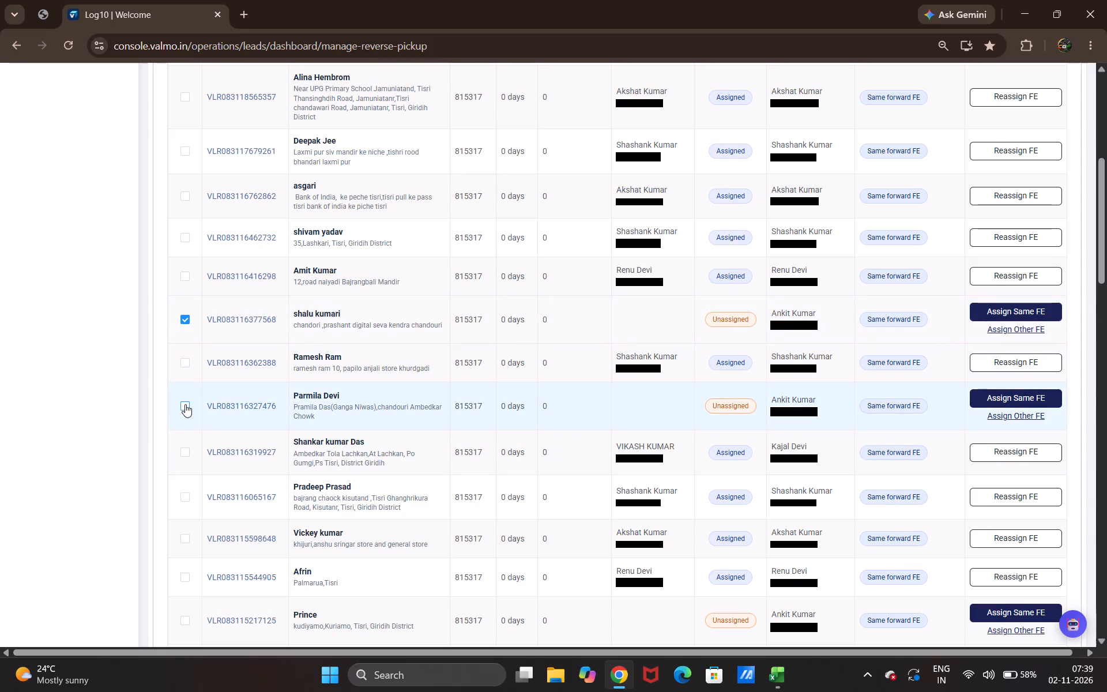
{"action": "left_click", "coordinate": [185, 404]}
{"action": "scroll", "coordinate": [278, 411], "scroll_direction": "down", "scroll_amount": 3}
{"action": "left_click", "coordinate": [184, 407]}
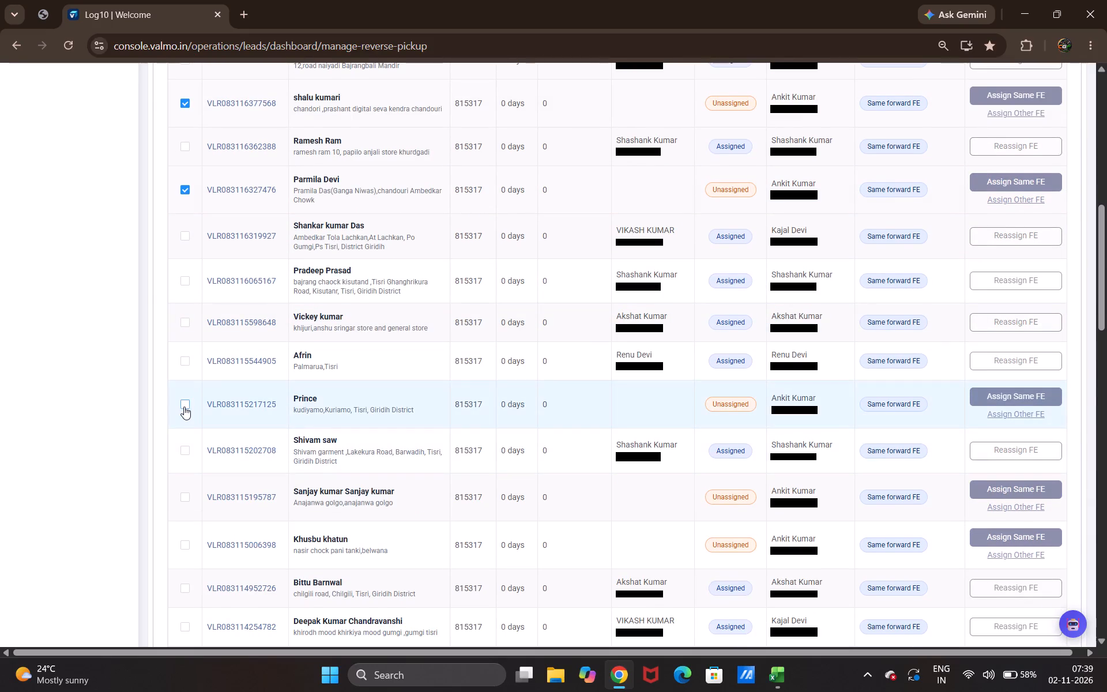
{"action": "scroll", "coordinate": [299, 415], "scroll_direction": "down", "scroll_amount": 3}
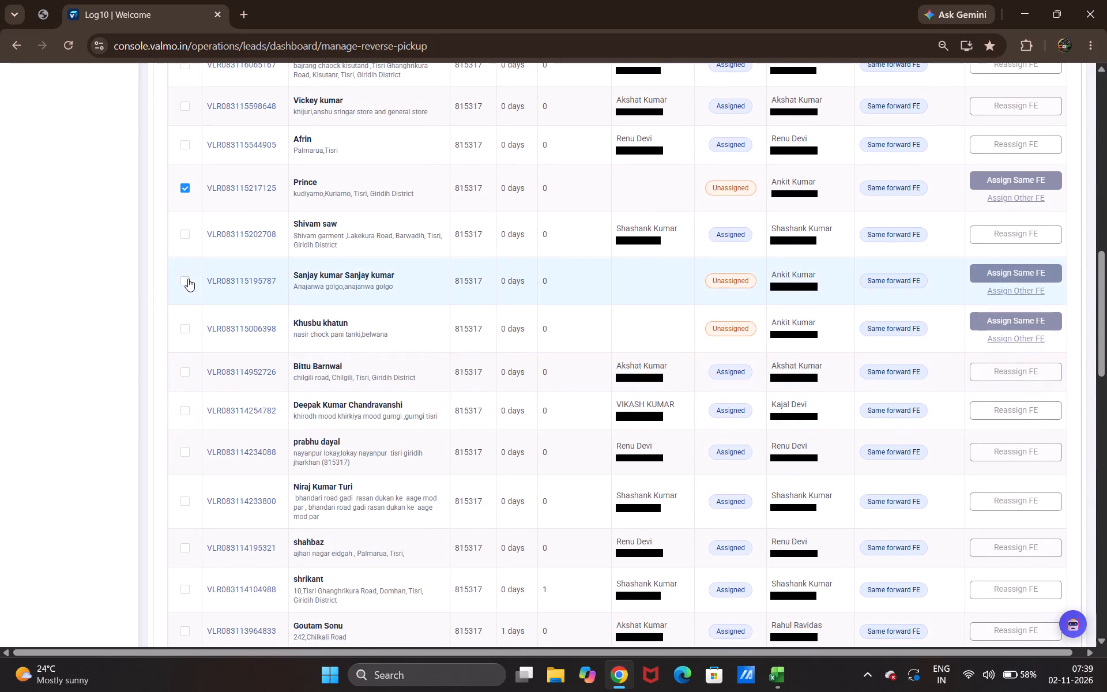
{"action": "left_click", "coordinate": [188, 279]}
{"action": "left_click", "coordinate": [185, 325]}
{"action": "scroll", "coordinate": [339, 377], "scroll_direction": "down", "scroll_amount": 7}
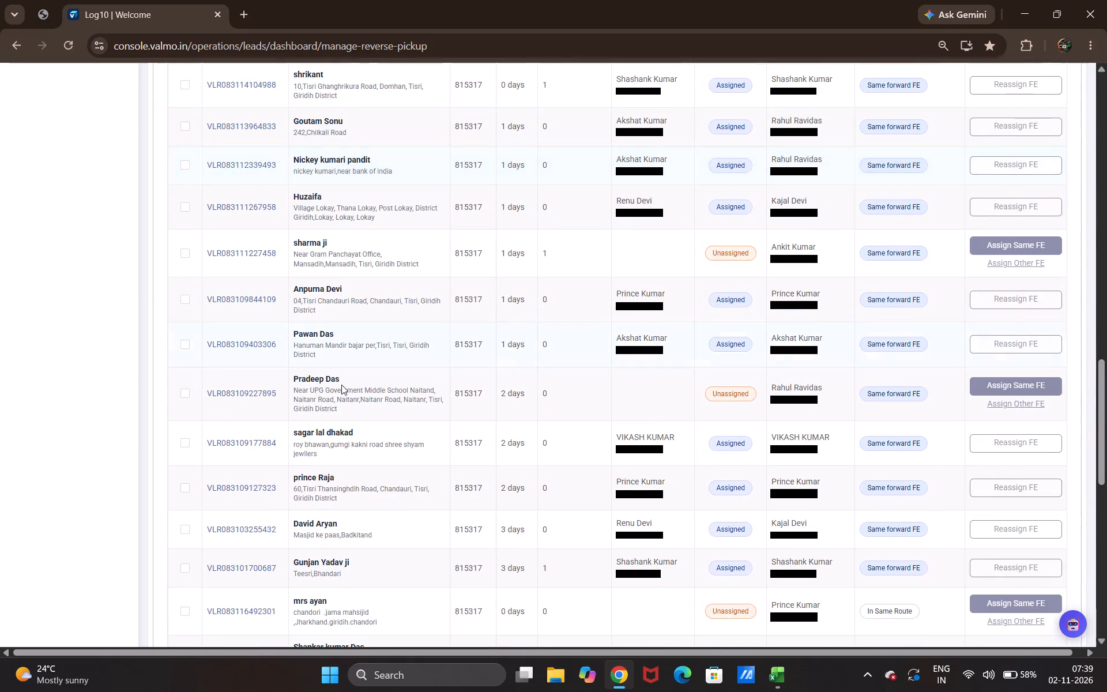
{"action": "left_click", "coordinate": [182, 254]}
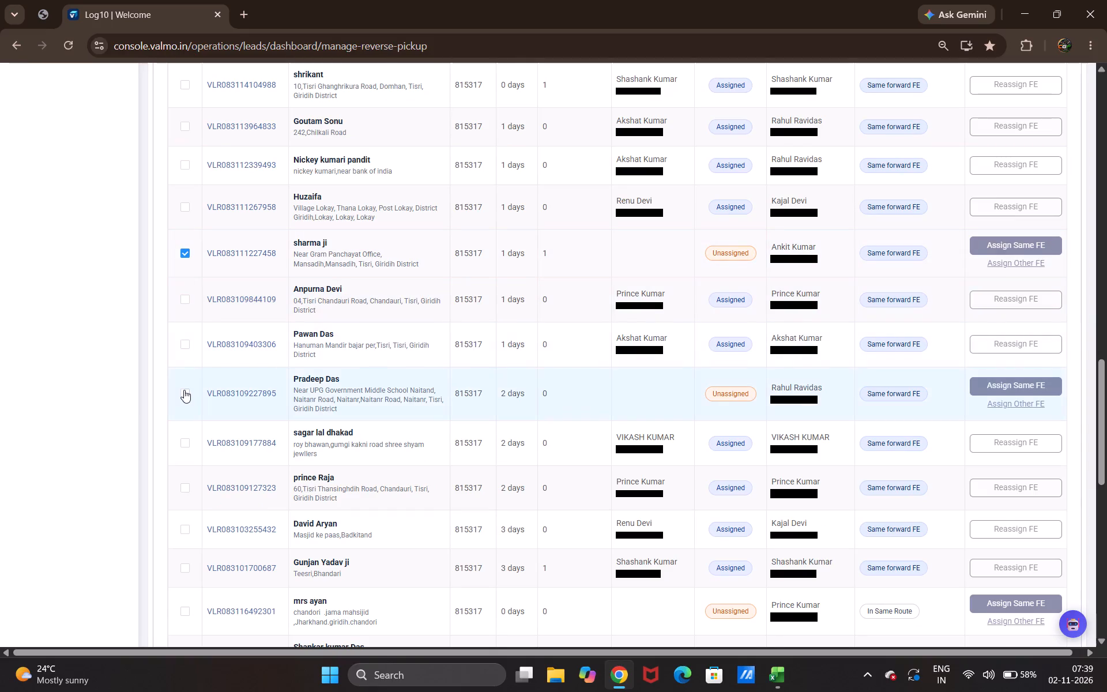
{"action": "left_click", "coordinate": [184, 390]}
{"action": "left_click", "coordinate": [184, 390]}
{"action": "scroll", "coordinate": [193, 390], "scroll_direction": "down", "scroll_amount": 4}
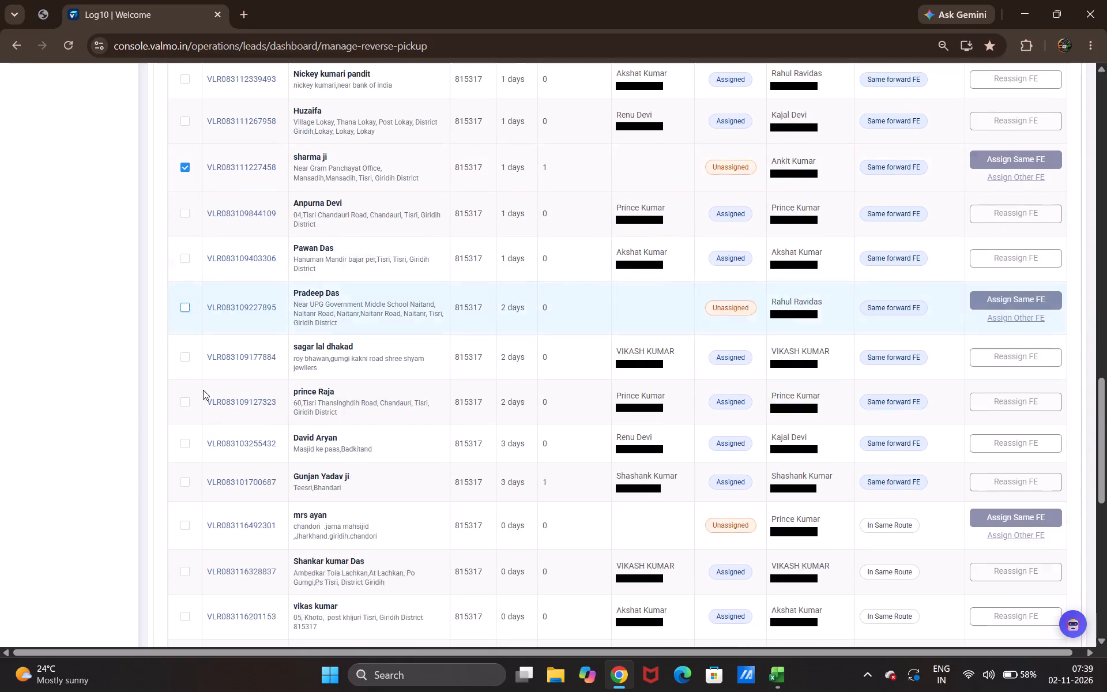
{"action": "scroll", "coordinate": [229, 345], "scroll_direction": "down", "scroll_amount": 4}
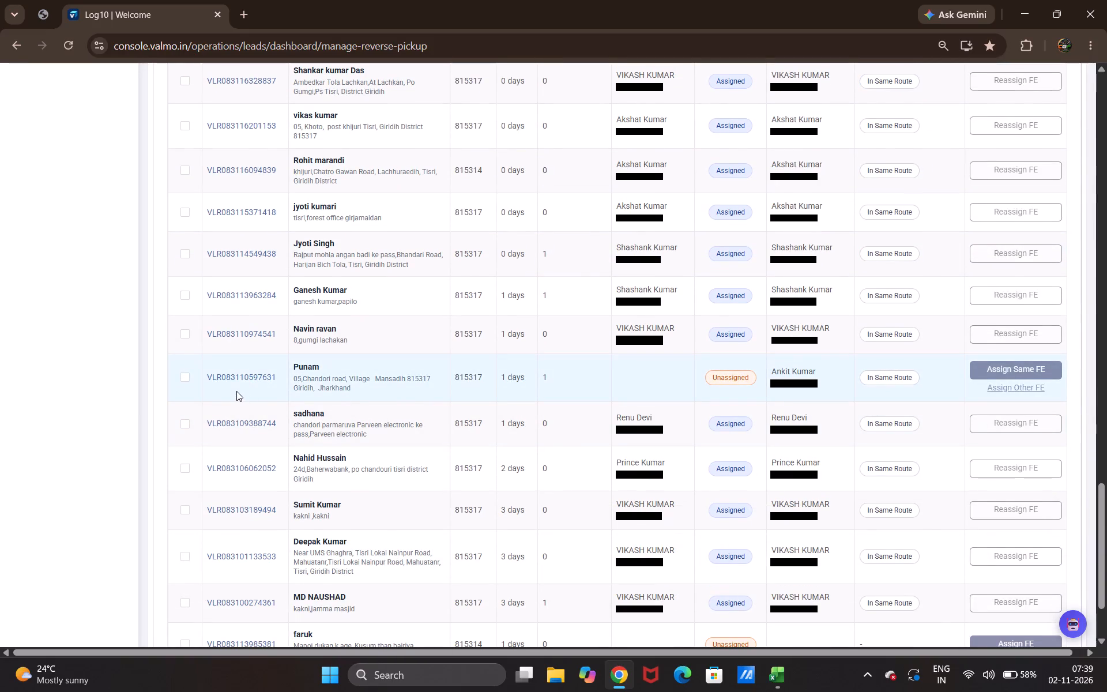
{"action": "left_click", "coordinate": [184, 380]}
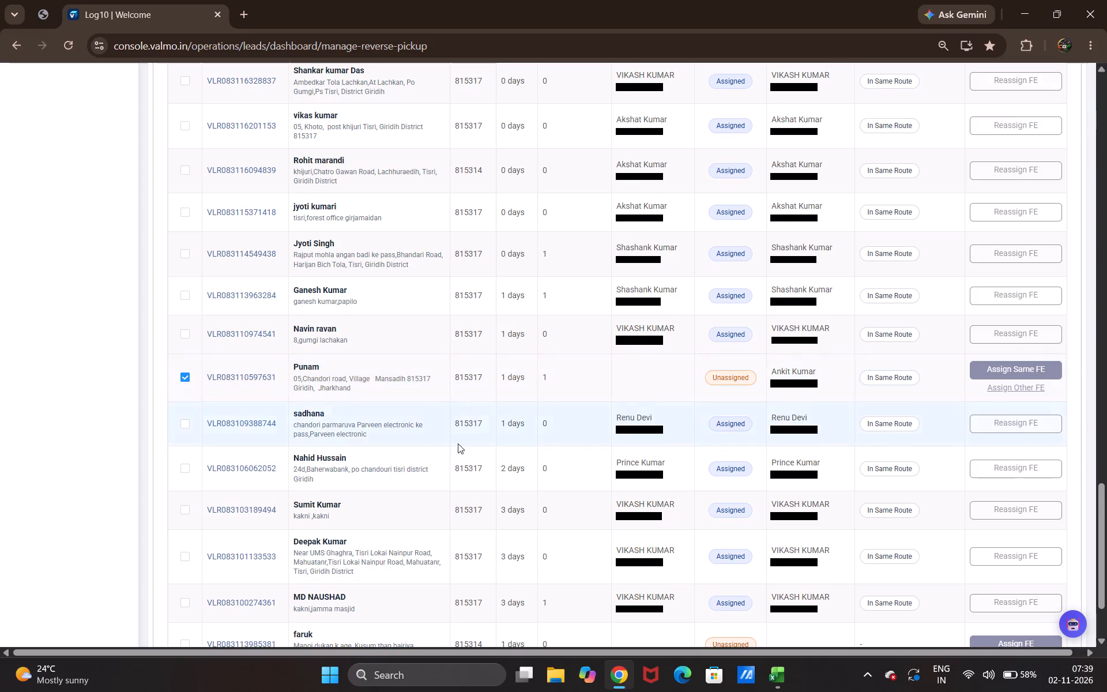
{"action": "scroll", "coordinate": [458, 443], "scroll_direction": "down", "scroll_amount": 3}
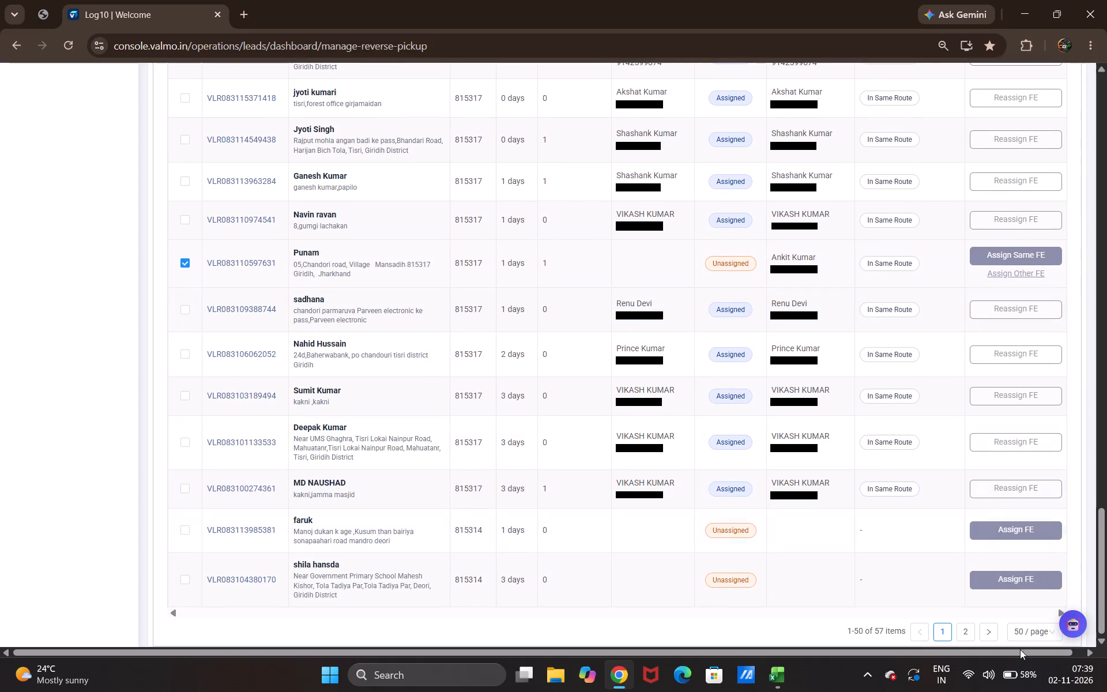
{"action": "left_click", "coordinate": [963, 632]}
{"action": "scroll", "coordinate": [607, 537], "scroll_direction": "up", "scroll_amount": 3}
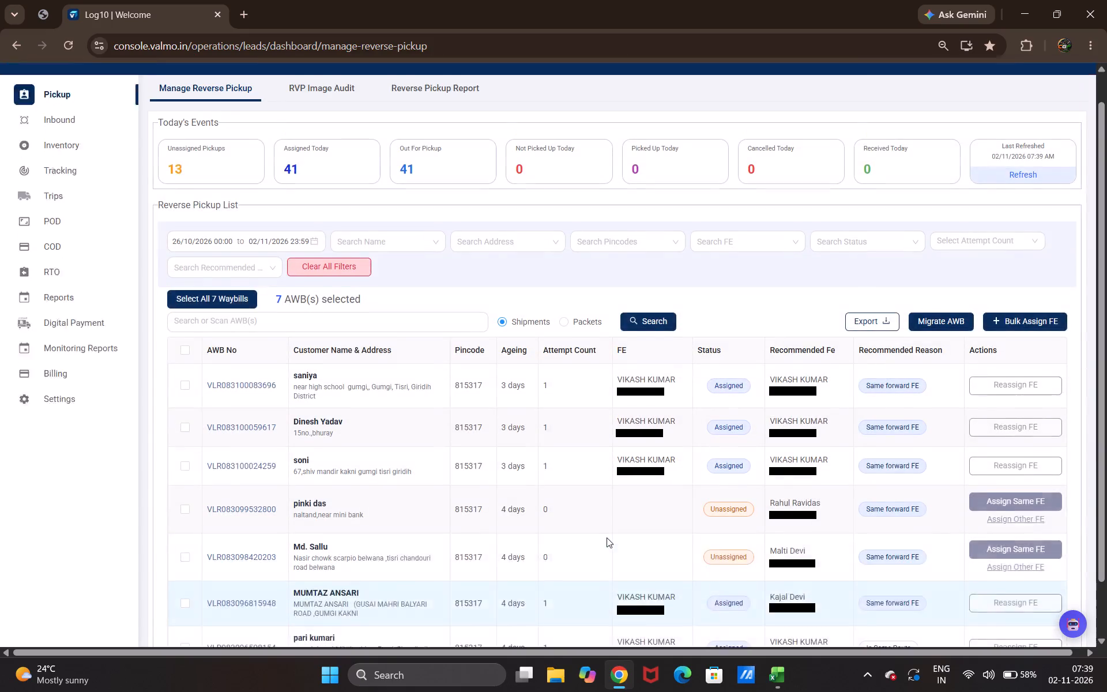
{"action": "scroll", "coordinate": [458, 556], "scroll_direction": "down", "scroll_amount": 3}
{"action": "left_click", "coordinate": [182, 494]}
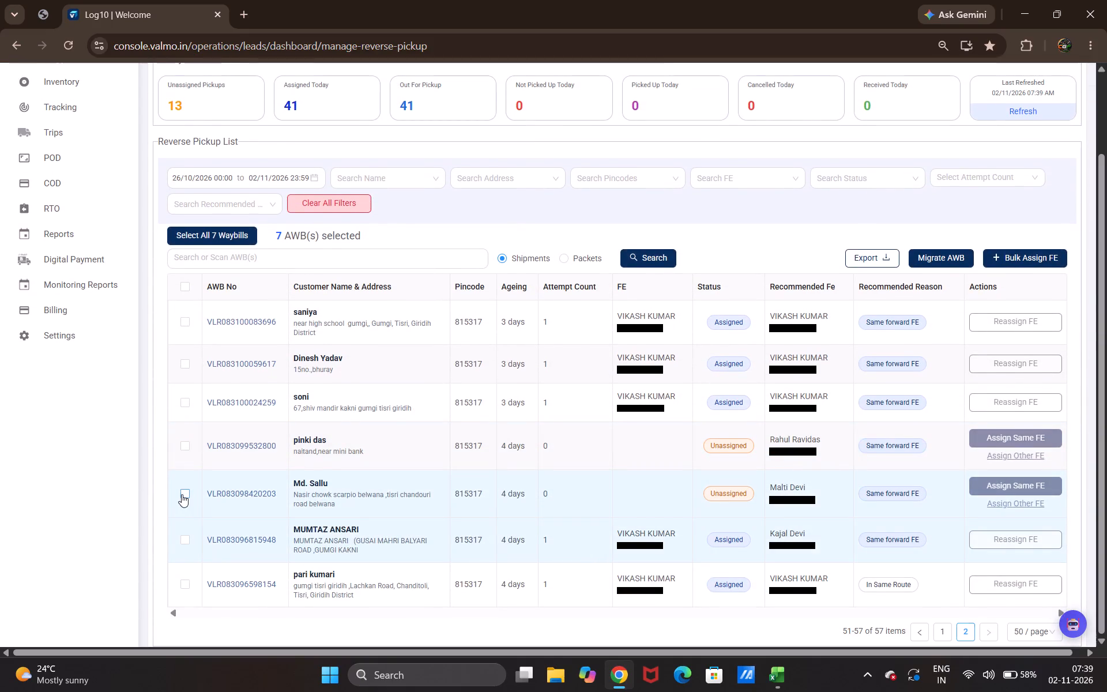
{"action": "left_click", "coordinate": [1024, 259]}
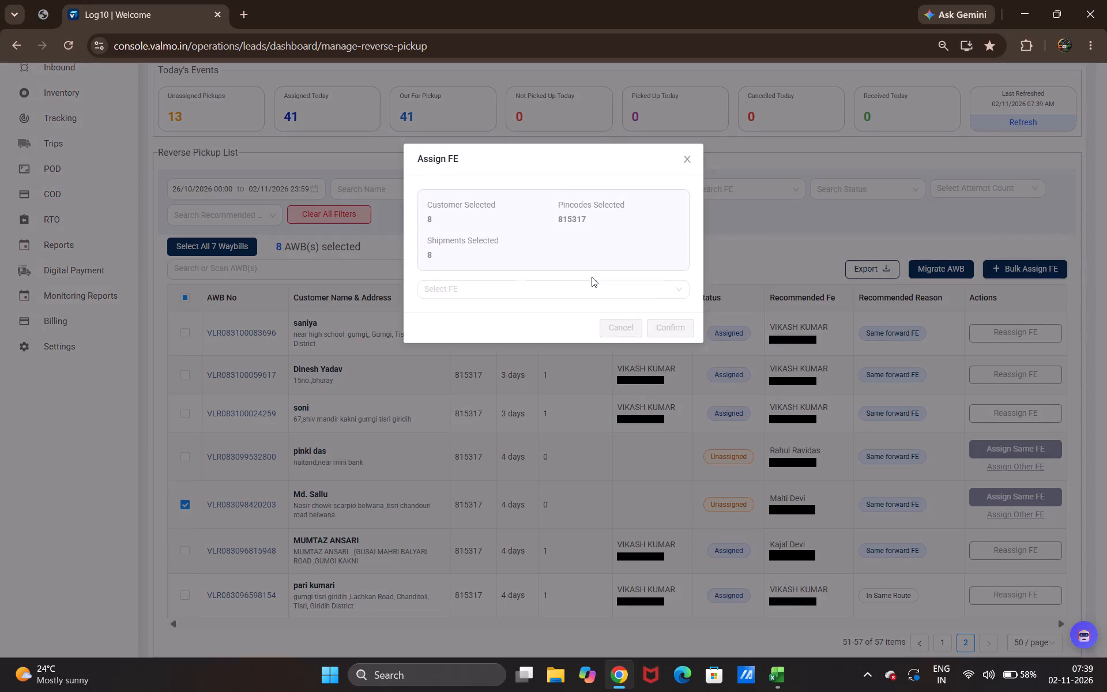
{"action": "left_click", "coordinate": [515, 291]}
{"action": "scroll", "coordinate": [480, 354], "scroll_direction": "down", "scroll_amount": 6}
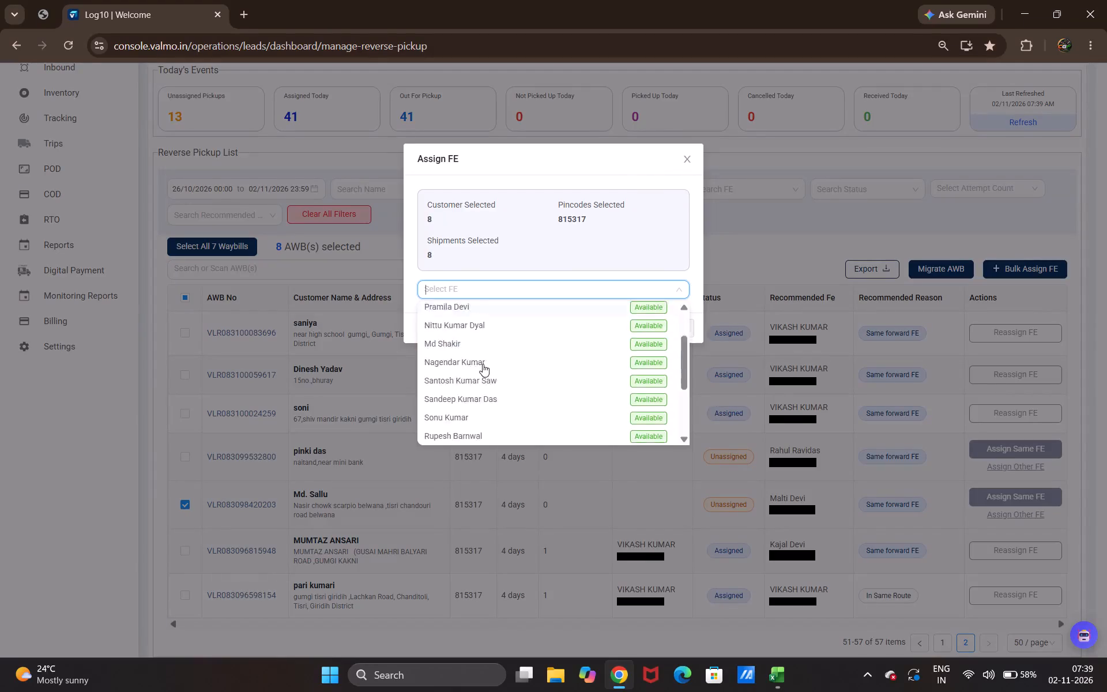
{"action": "scroll", "coordinate": [483, 365], "scroll_direction": "up", "scroll_amount": 7}
{"action": "left_click", "coordinate": [479, 352]}
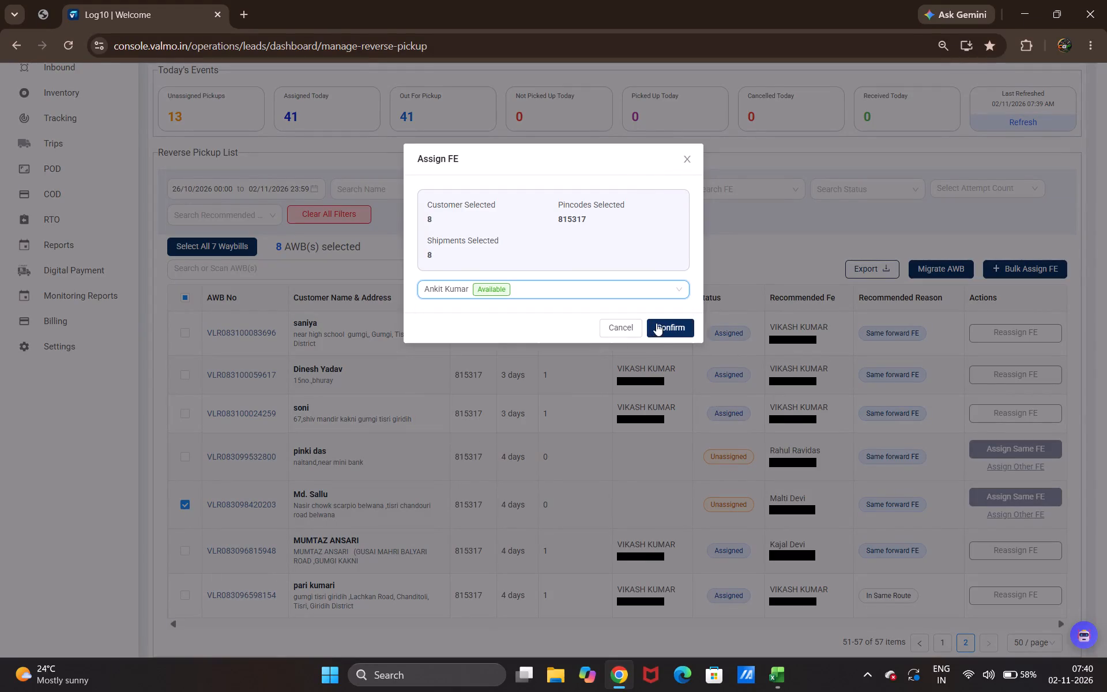
{"action": "left_click", "coordinate": [656, 323]}
{"action": "scroll", "coordinate": [577, 339], "scroll_direction": "down", "scroll_amount": 6}
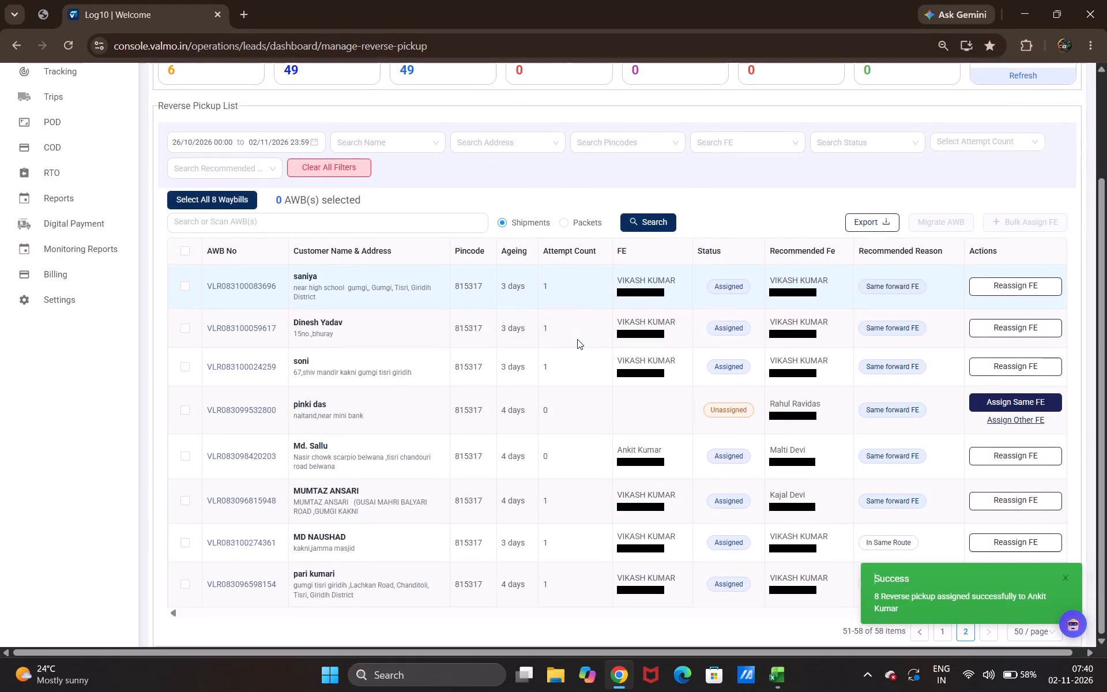
{"action": "left_click", "coordinate": [940, 627]}
{"action": "scroll", "coordinate": [739, 479], "scroll_direction": "down", "scroll_amount": 1}
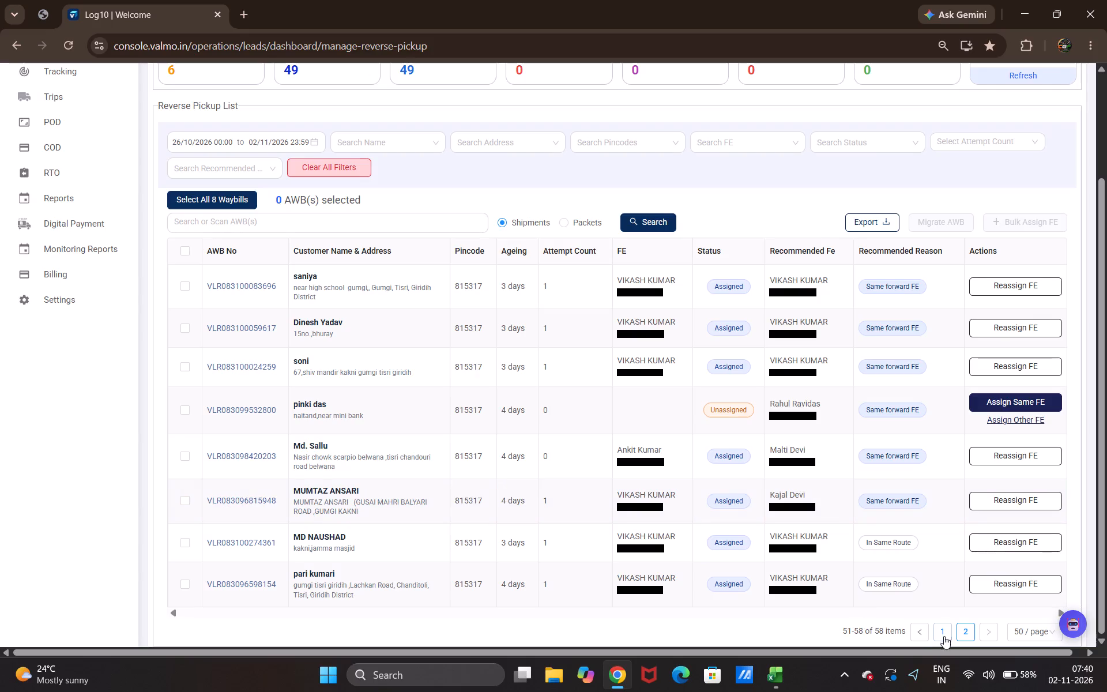
{"action": "left_click", "coordinate": [943, 634]}
{"action": "scroll", "coordinate": [883, 561], "scroll_direction": "down", "scroll_amount": 6}
{"action": "scroll", "coordinate": [883, 561], "scroll_direction": "up", "scroll_amount": 7}
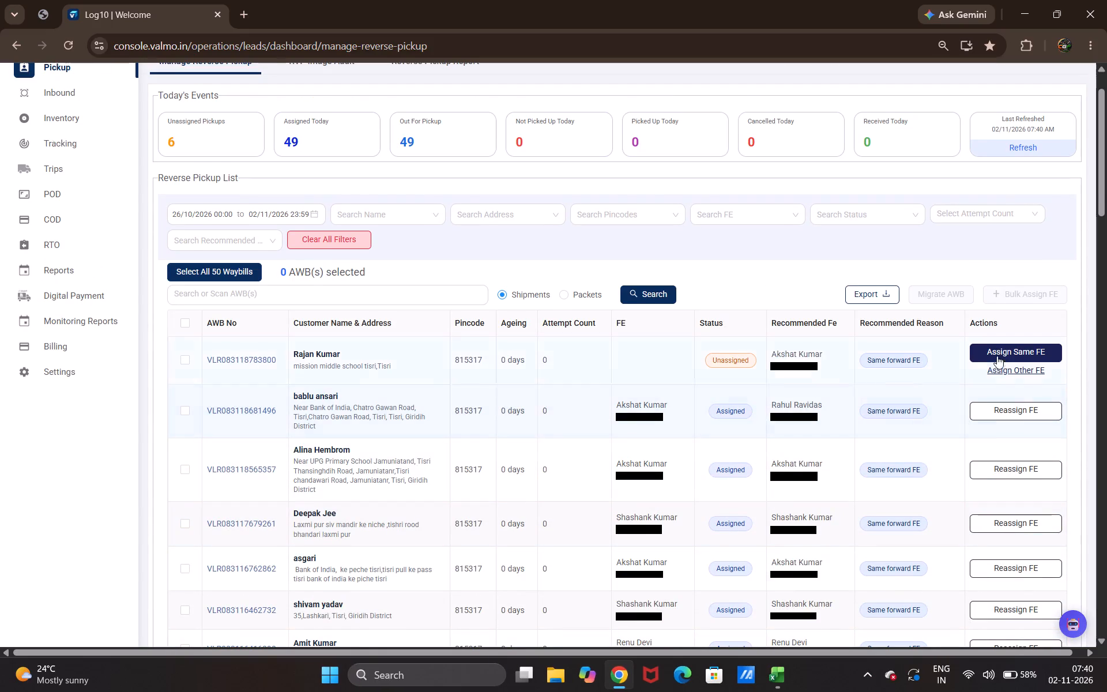
{"action": "left_click", "coordinate": [997, 349]}
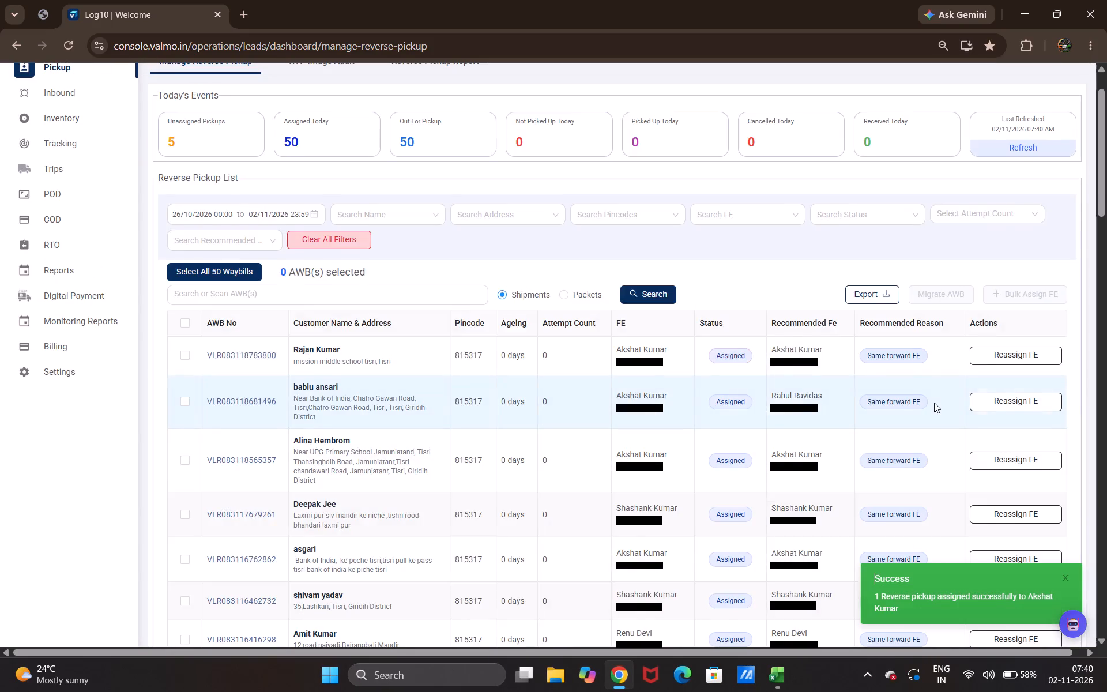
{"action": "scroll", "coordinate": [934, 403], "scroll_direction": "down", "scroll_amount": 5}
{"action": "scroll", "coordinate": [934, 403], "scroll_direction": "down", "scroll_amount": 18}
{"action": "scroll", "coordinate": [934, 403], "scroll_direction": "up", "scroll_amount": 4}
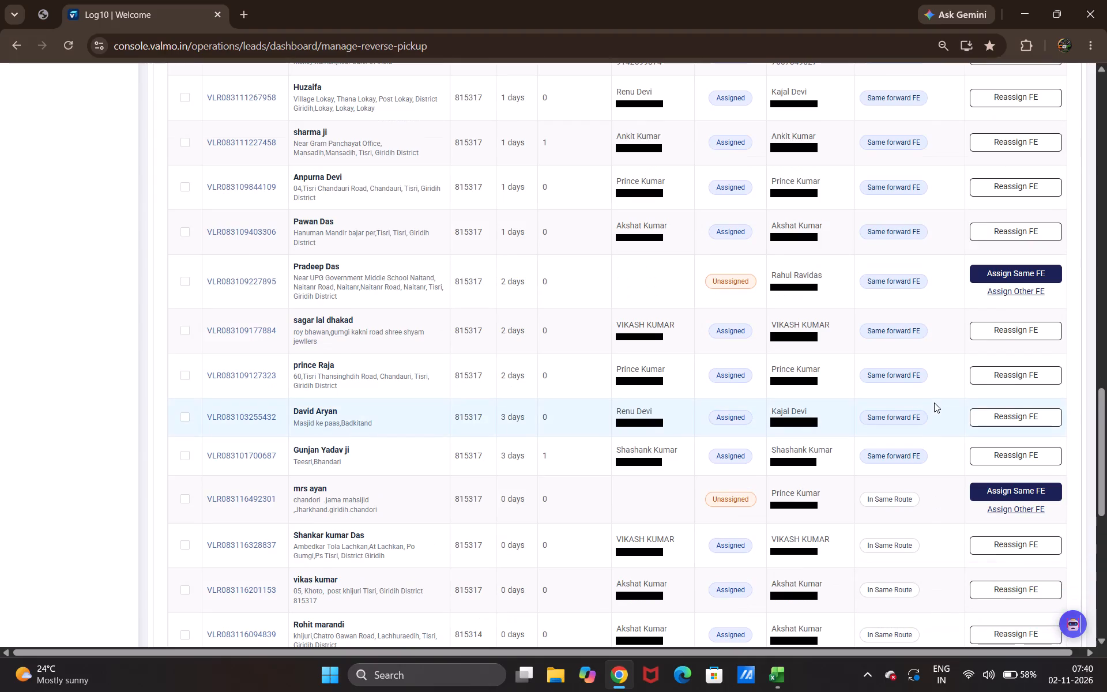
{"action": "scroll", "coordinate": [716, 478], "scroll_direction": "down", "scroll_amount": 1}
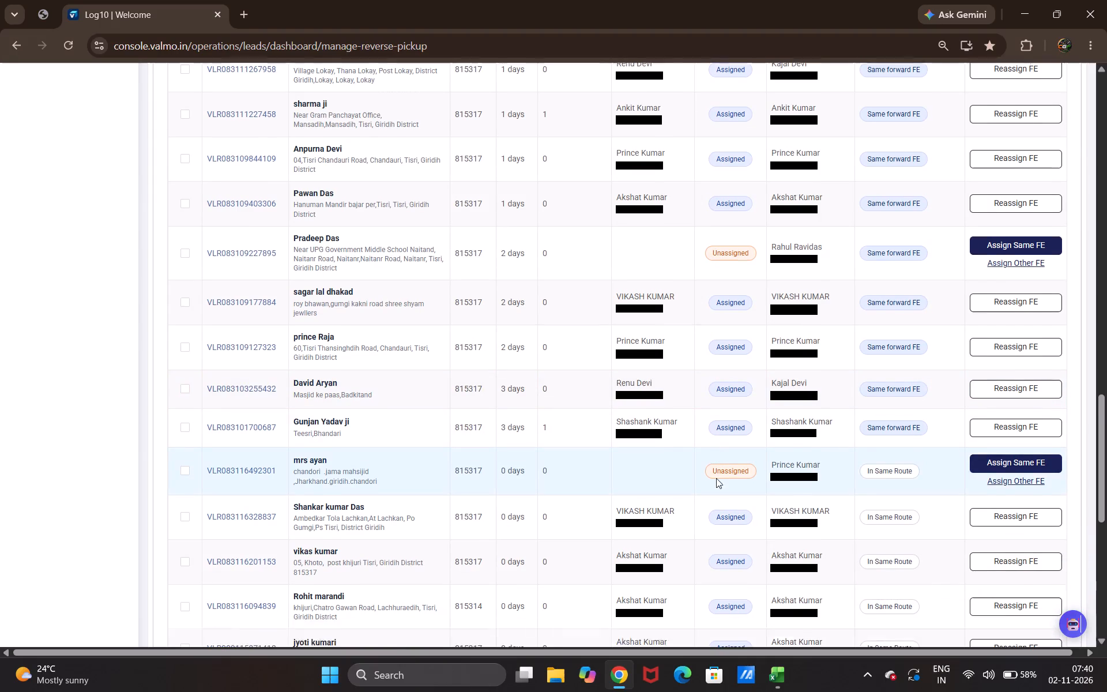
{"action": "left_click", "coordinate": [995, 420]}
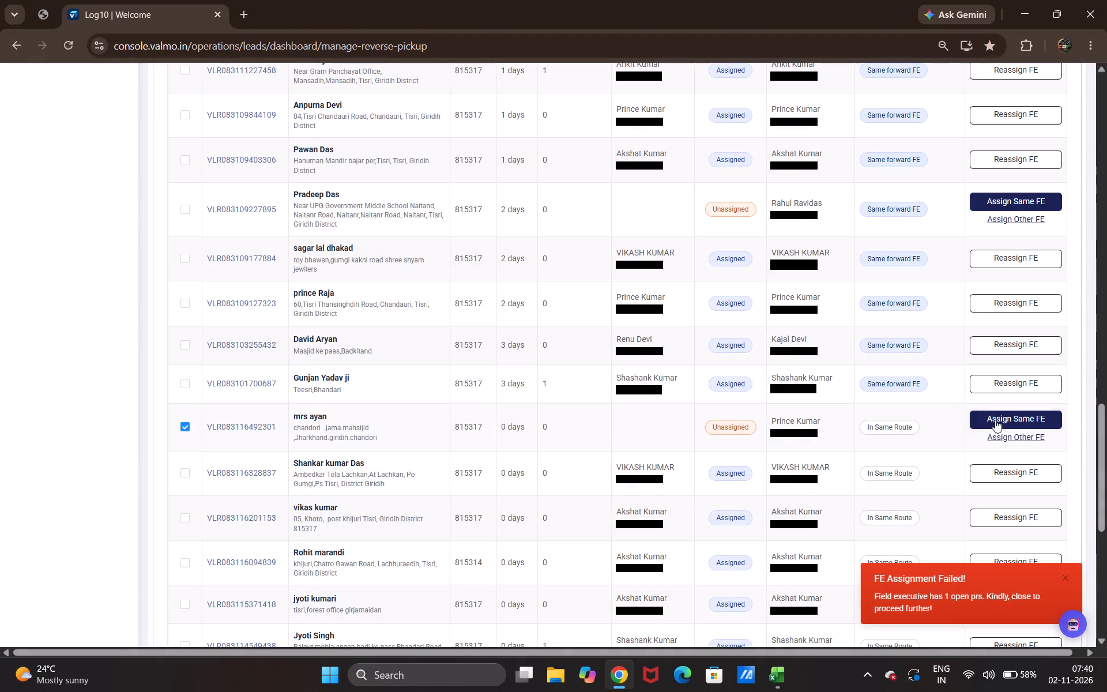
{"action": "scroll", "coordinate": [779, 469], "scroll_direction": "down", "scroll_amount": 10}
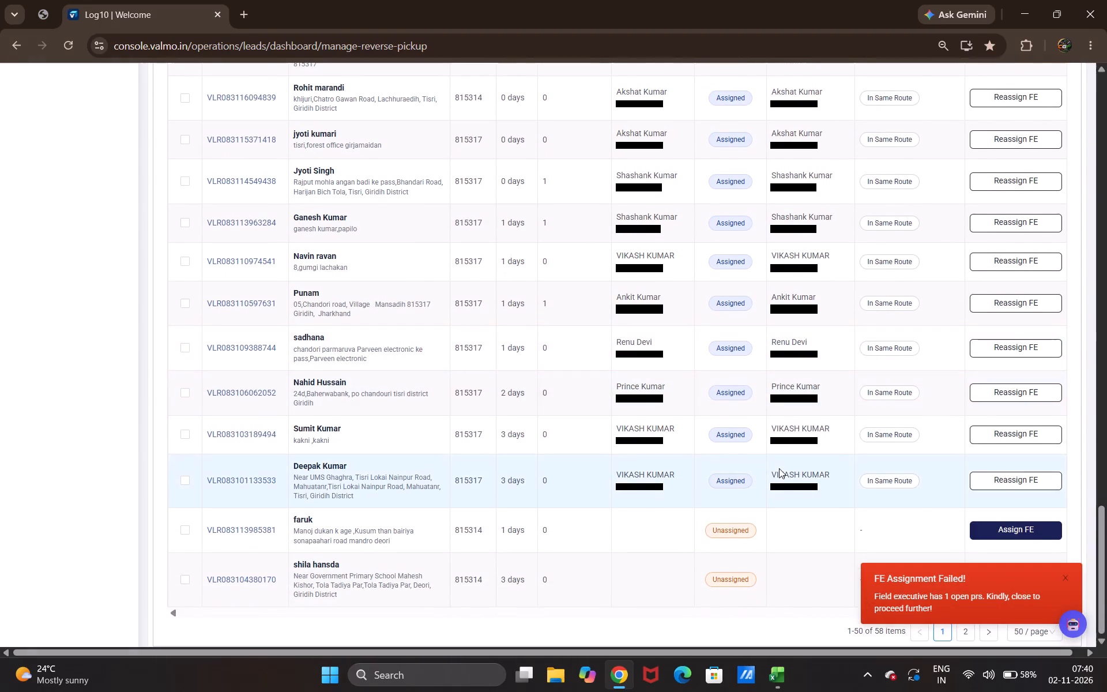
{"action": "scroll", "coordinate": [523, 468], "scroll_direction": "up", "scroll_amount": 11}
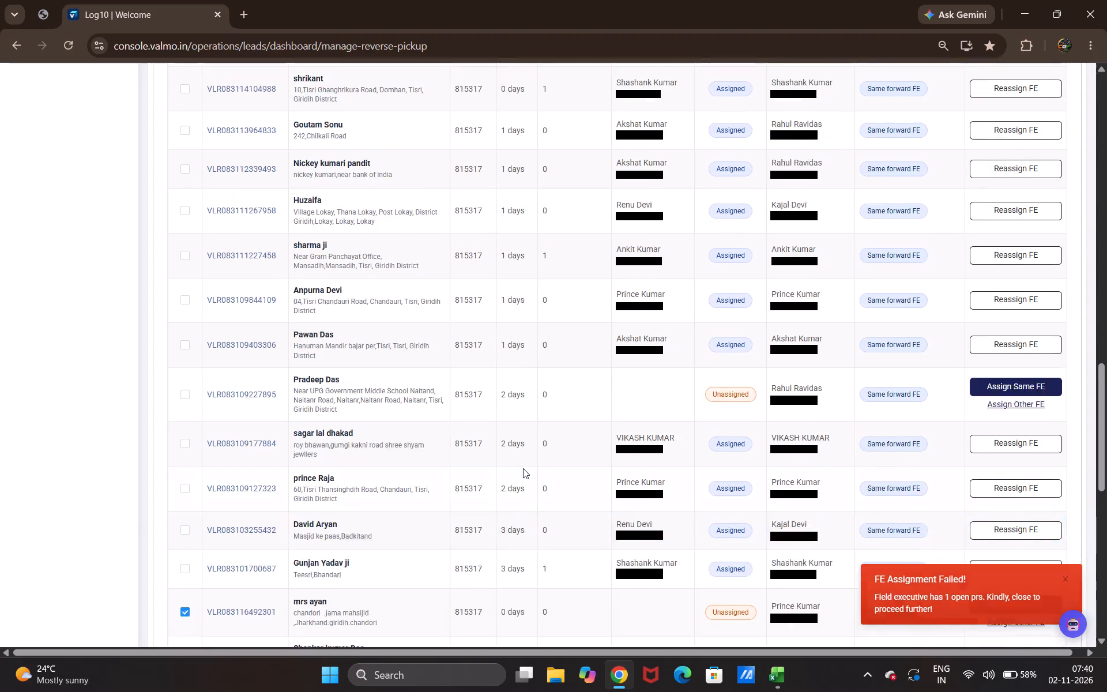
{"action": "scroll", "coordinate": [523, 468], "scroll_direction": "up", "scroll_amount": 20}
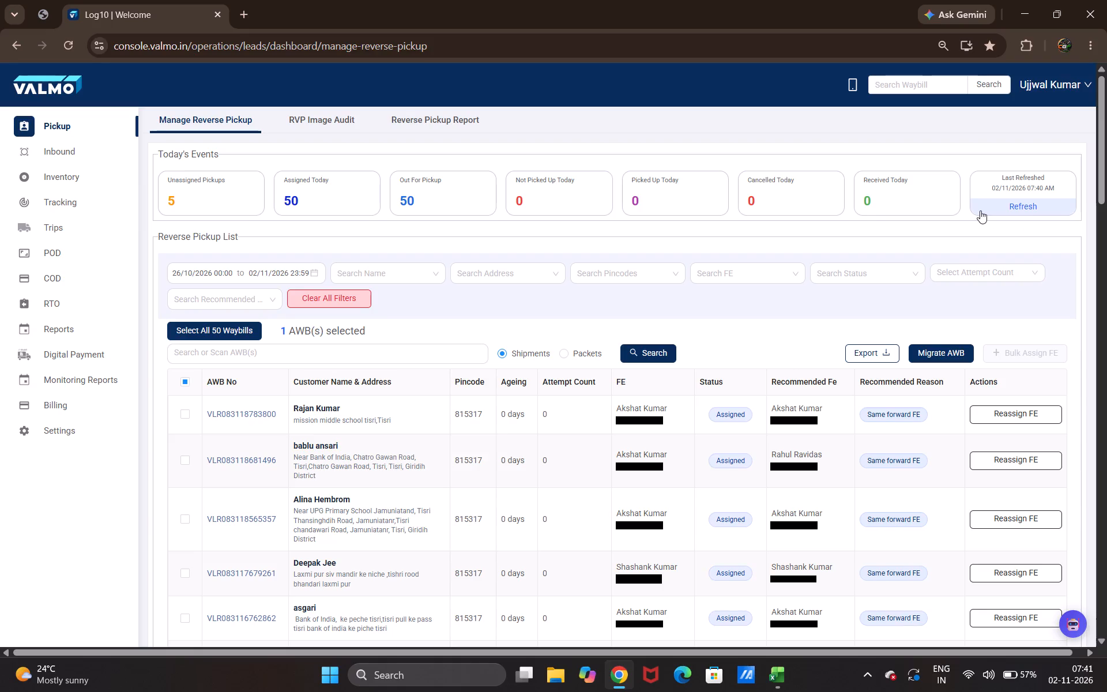
{"action": "left_click", "coordinate": [47, 200]}
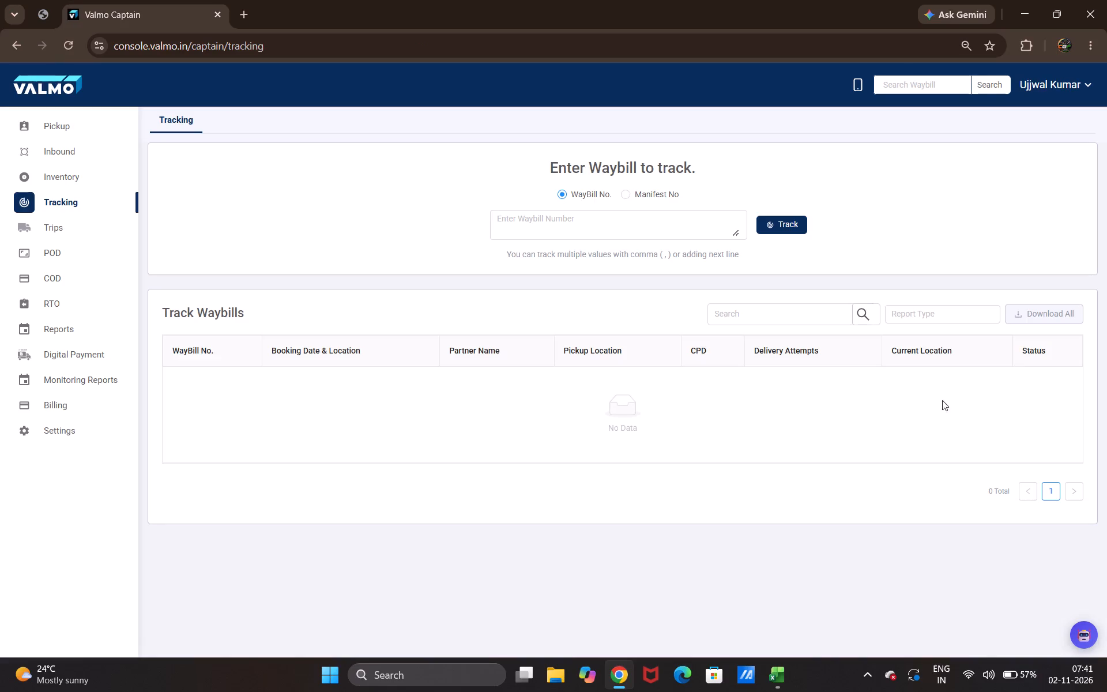
{"action": "left_click", "coordinate": [525, 218]}
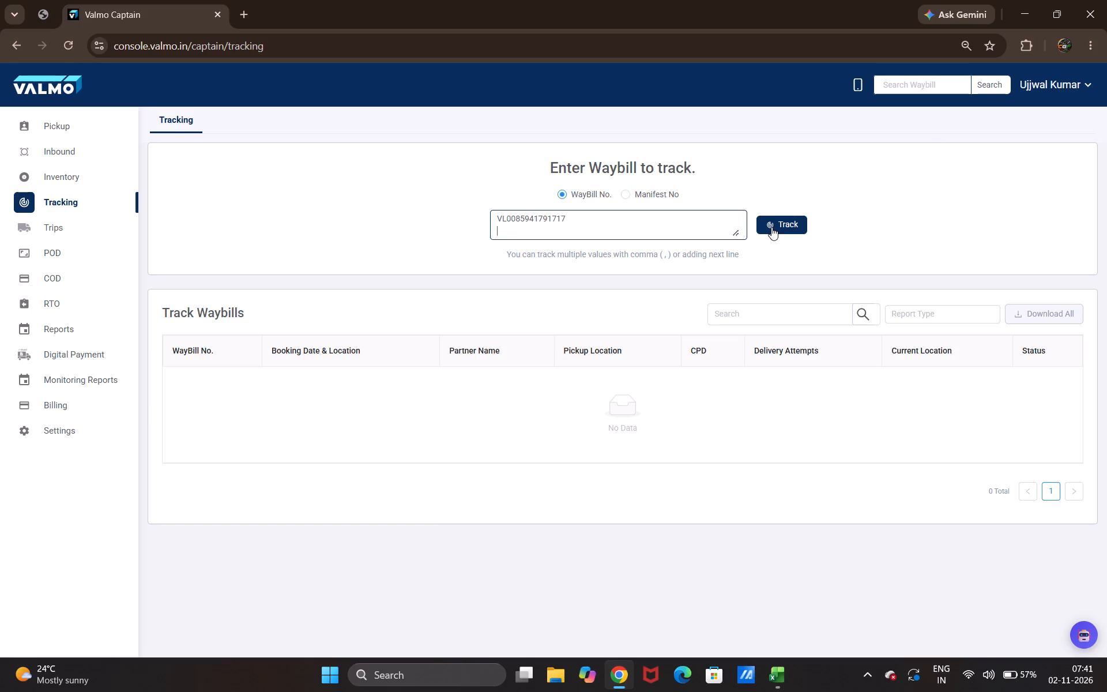
{"action": "left_click", "coordinate": [771, 227]}
{"action": "left_click", "coordinate": [222, 396]}
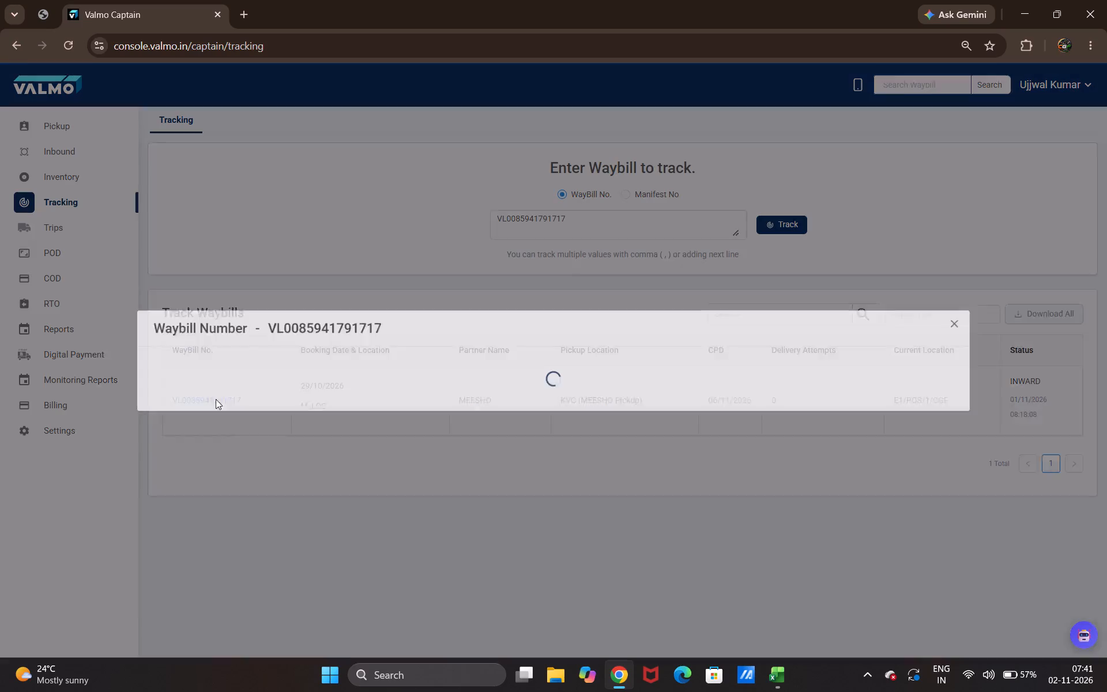
{"action": "left_click", "coordinate": [148, 213]}
{"action": "left_click", "coordinate": [276, 322]}
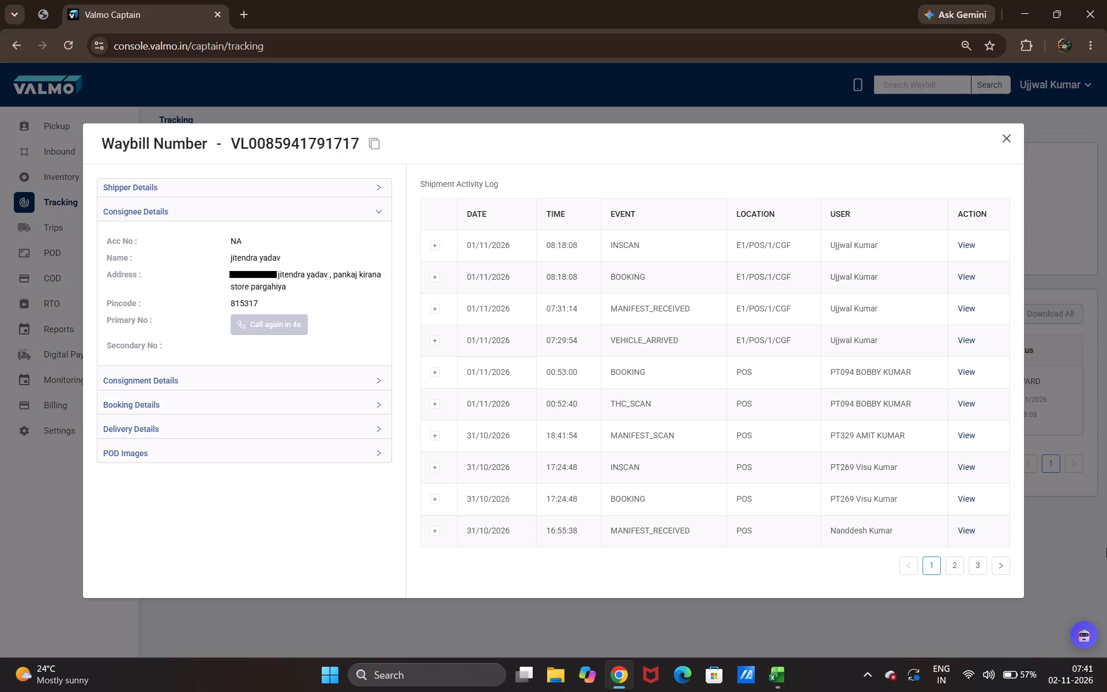
{"action": "left_click", "coordinate": [1002, 144]}
{"action": "left_click", "coordinate": [186, 401]}
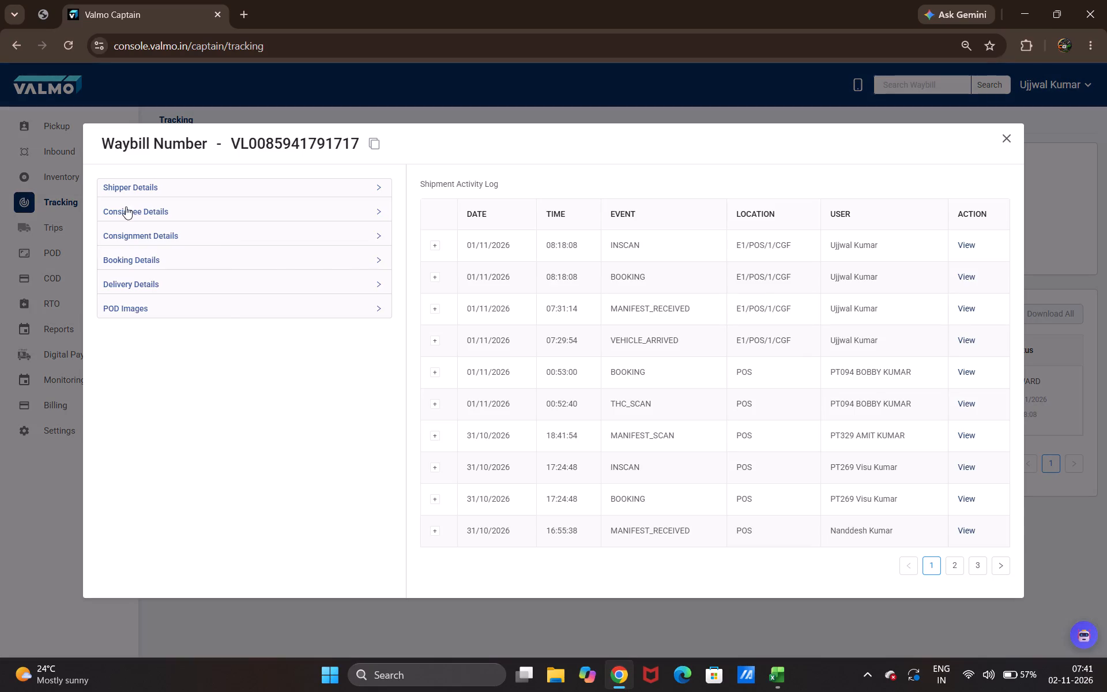
{"action": "left_click", "coordinate": [131, 206]}
{"action": "left_click", "coordinate": [248, 322]}
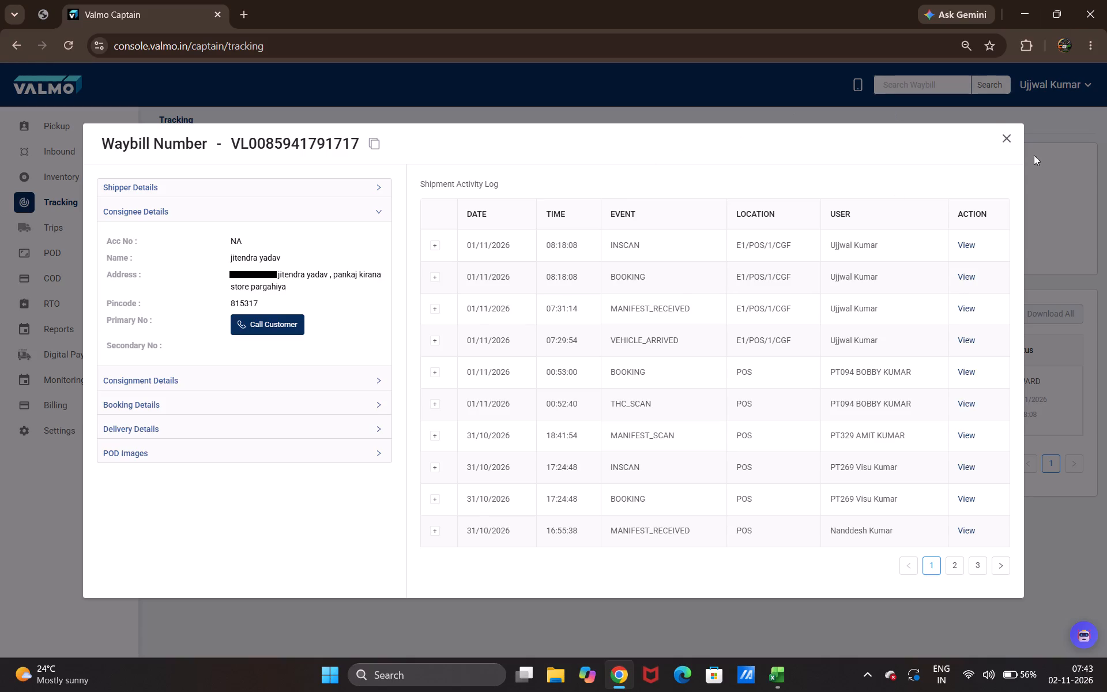
{"action": "left_click", "coordinate": [1010, 138]}
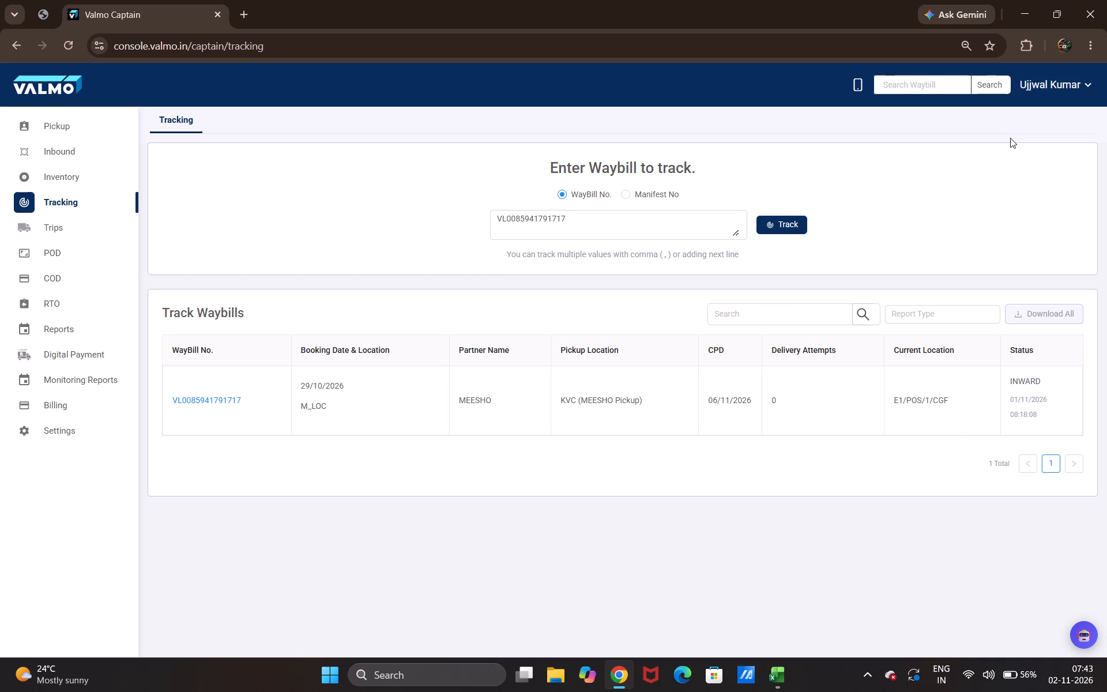
{"action": "double_click", "coordinate": [549, 214]}
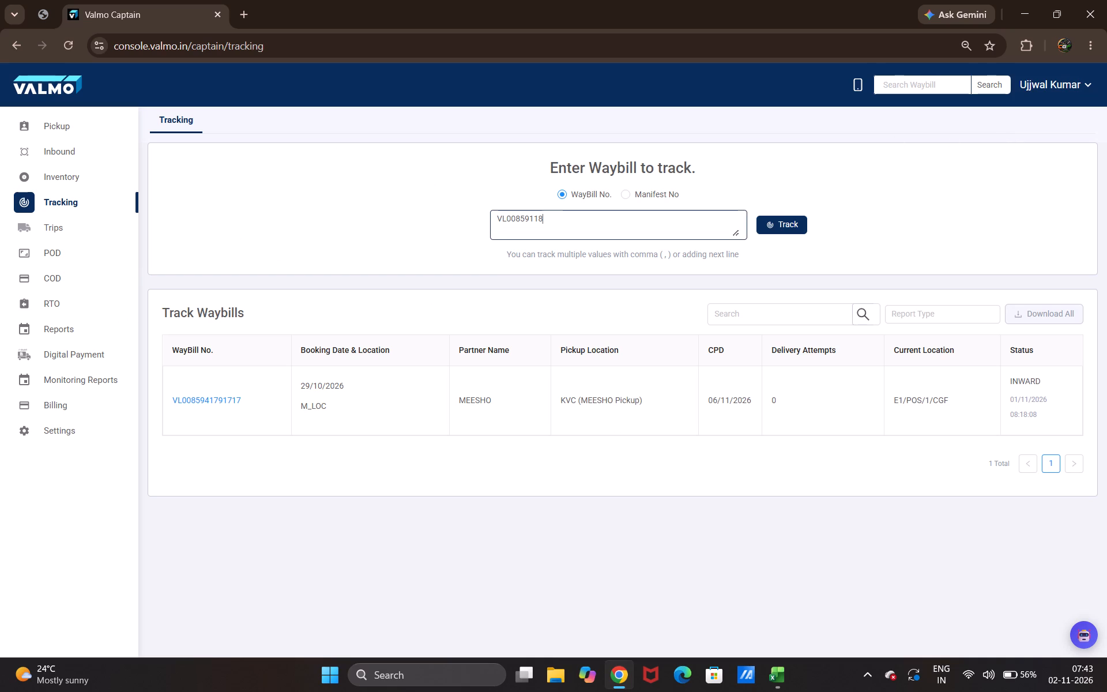
{"action": "left_click", "coordinate": [778, 226]}
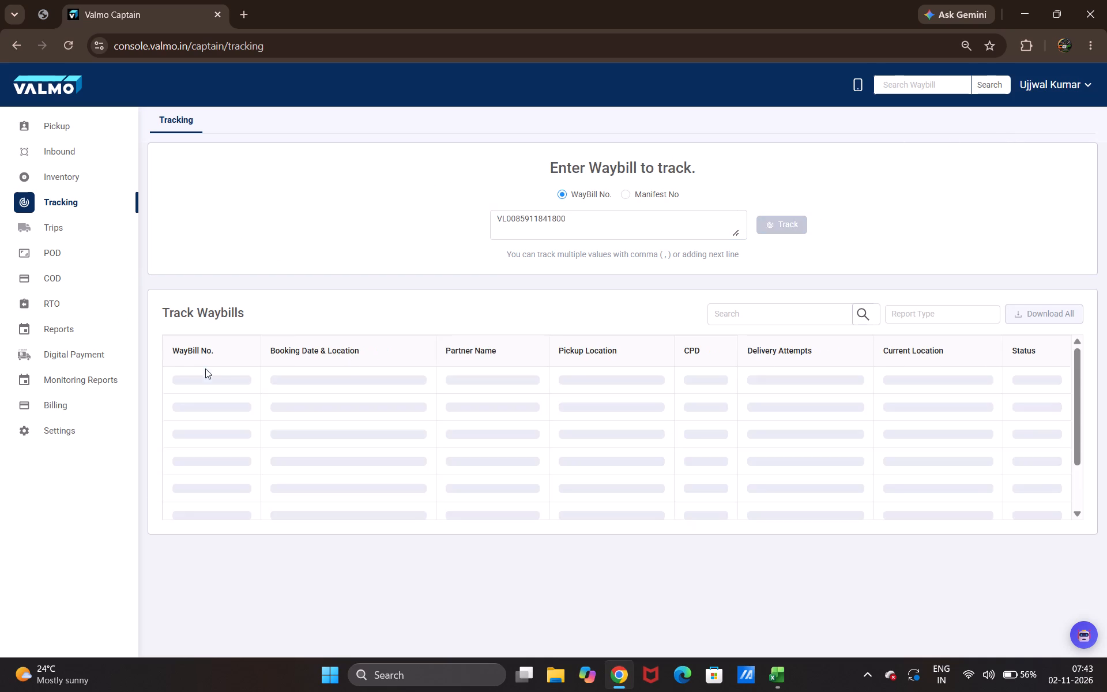
{"action": "left_click", "coordinate": [201, 399]}
{"action": "left_click", "coordinate": [151, 213]}
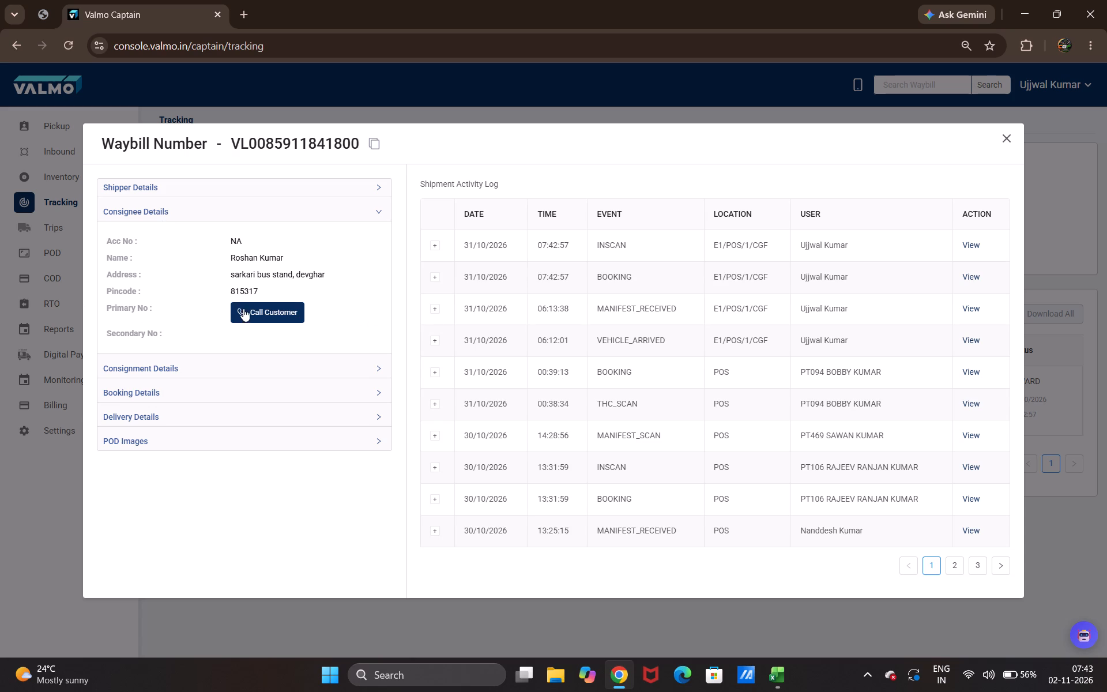
{"action": "left_click", "coordinate": [245, 310]}
{"action": "left_click", "coordinate": [1018, 139]}
{"action": "left_click", "coordinate": [992, 140]}
{"action": "left_click", "coordinate": [1007, 137]}
{"action": "double_click", "coordinate": [543, 219]}
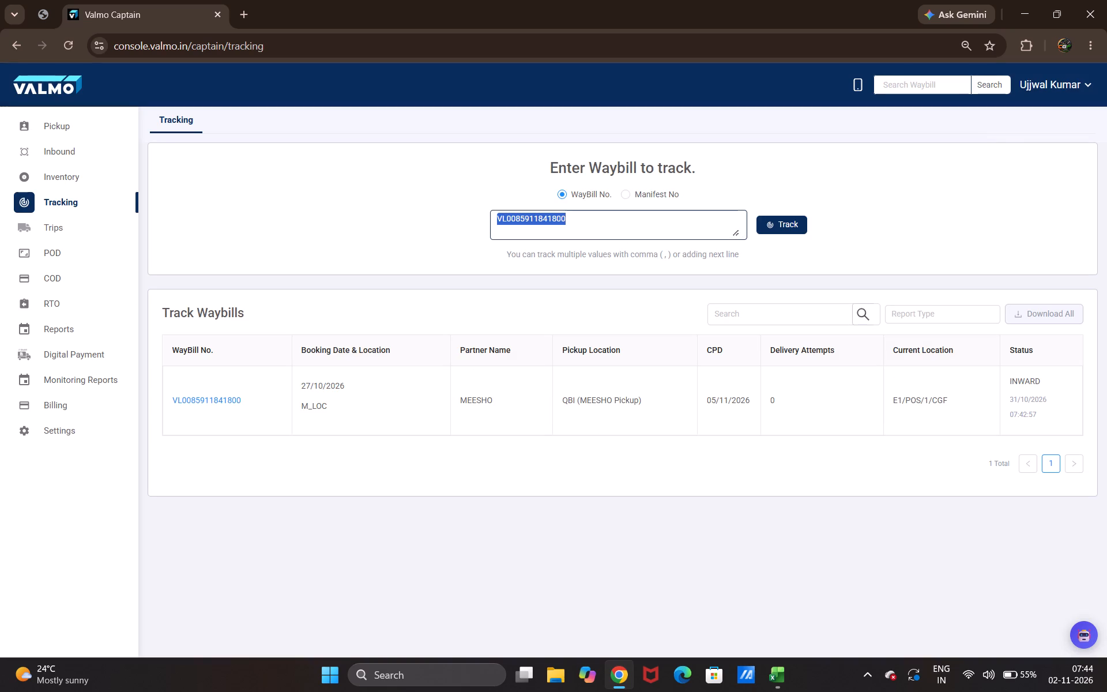